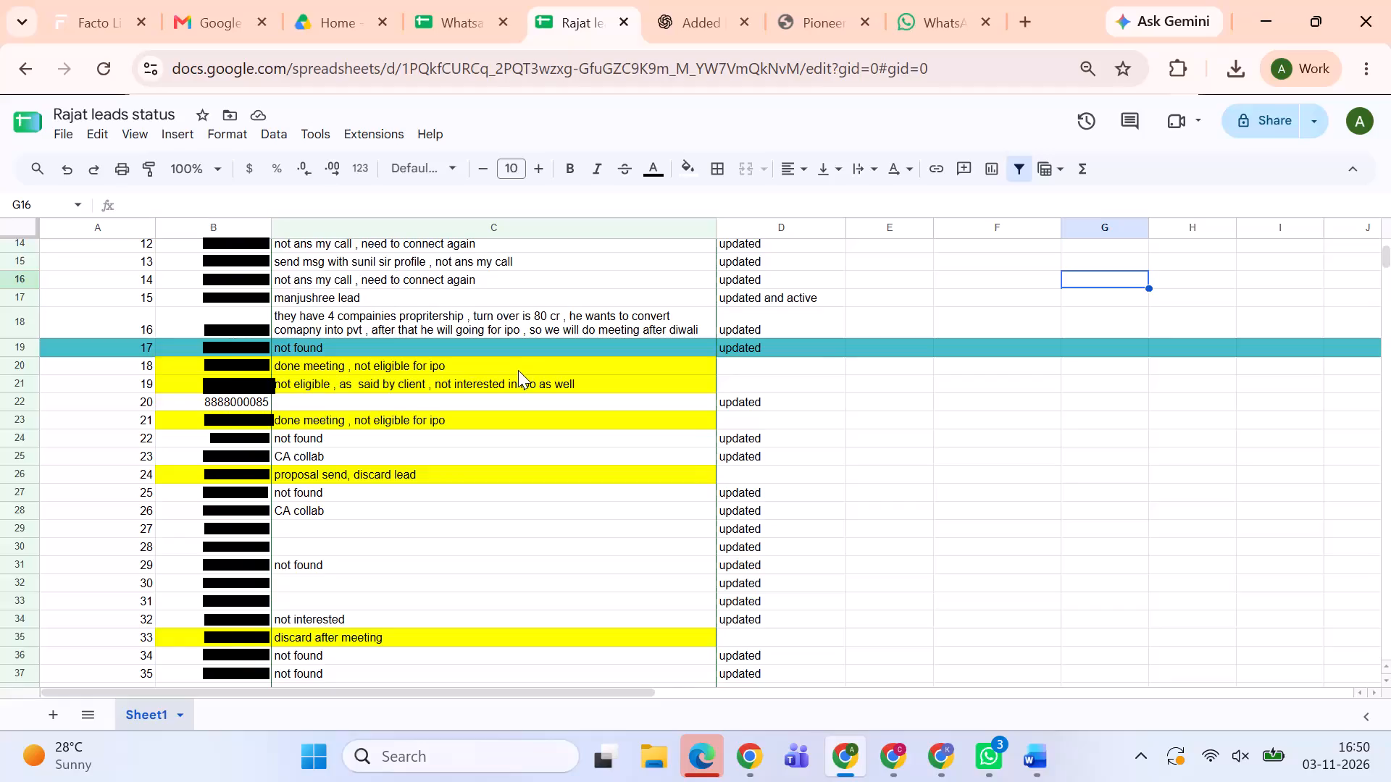
Enter "swtitched off" as the status of lead 20 in cell C22.
left_click(255, 402)
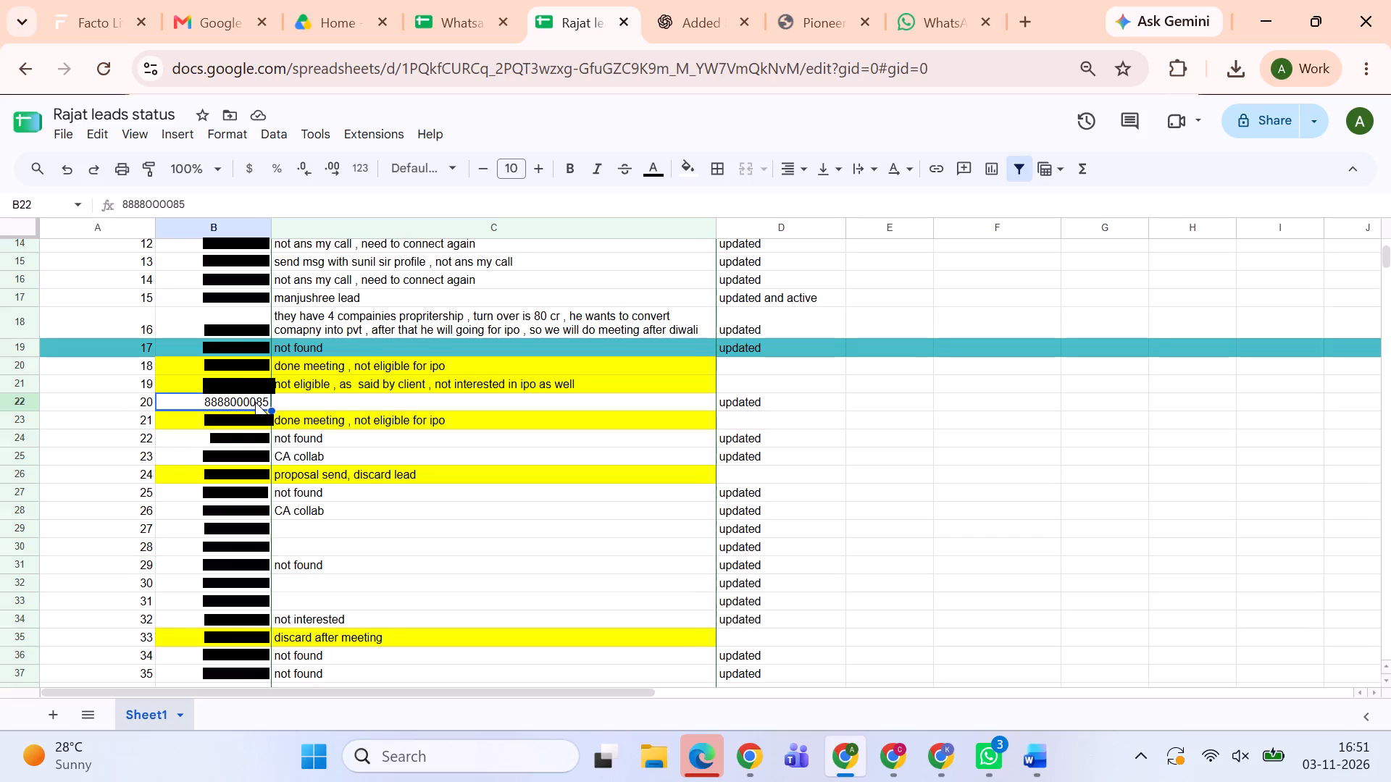
key("Right")
type("sw")
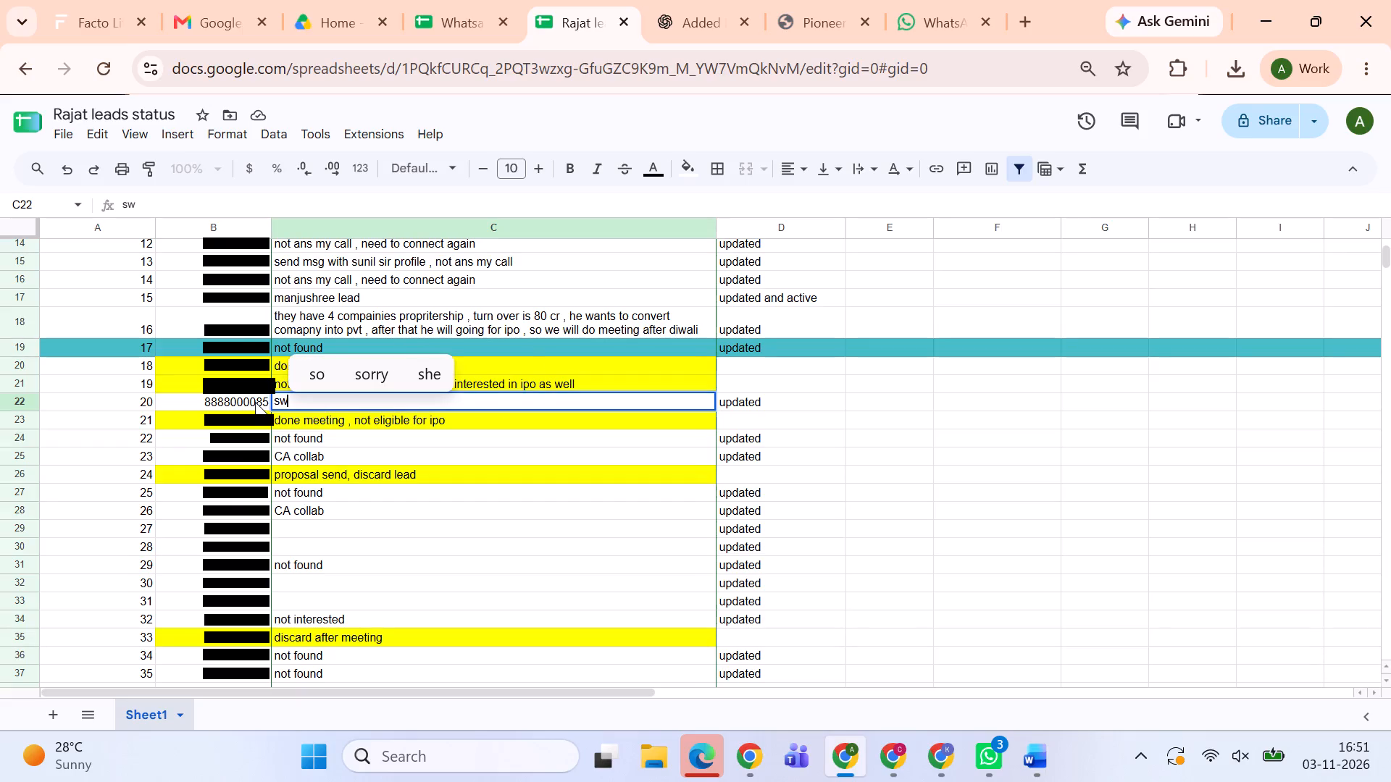
type("tchd")
key("space")
key("BackSpace")
key("BackSpace")
key("BackSpace")
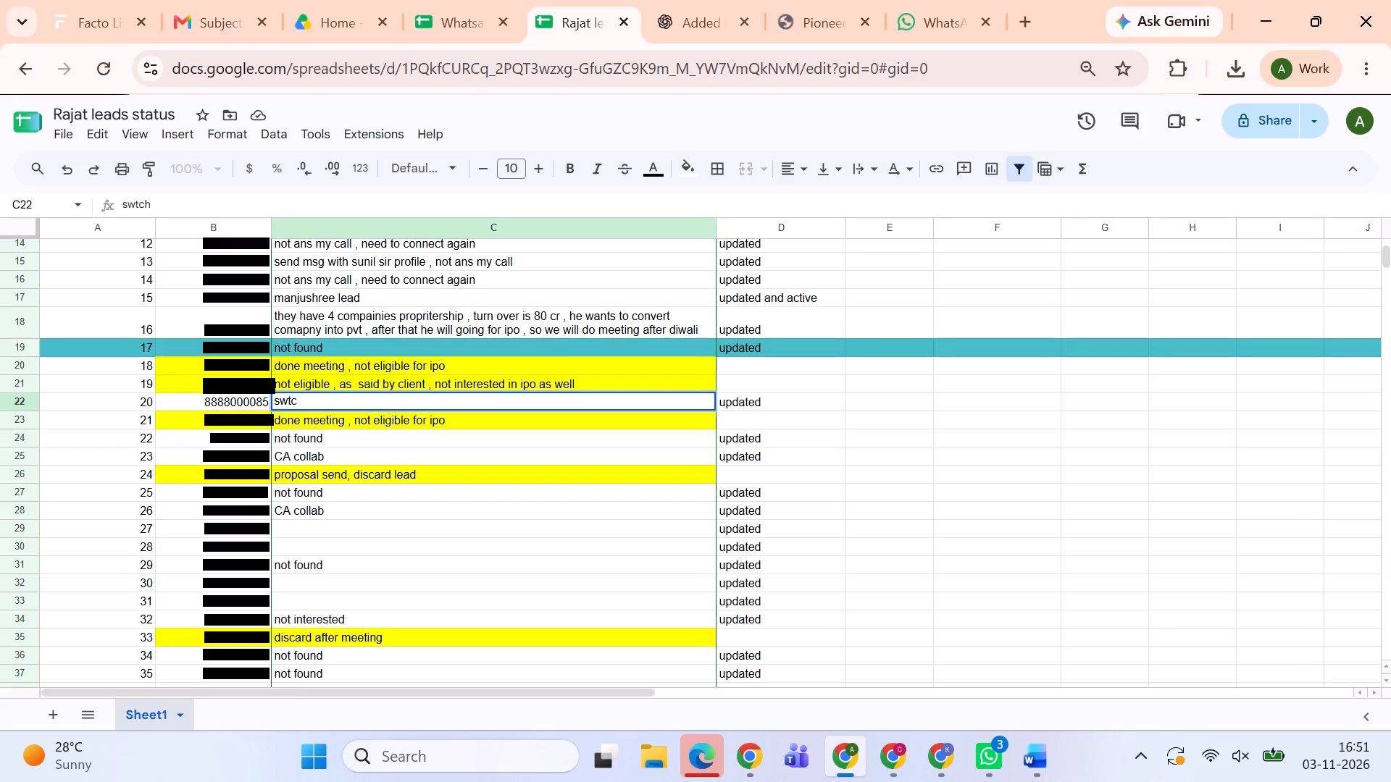
key("BackSpace")
type("itched off")
key("Return")
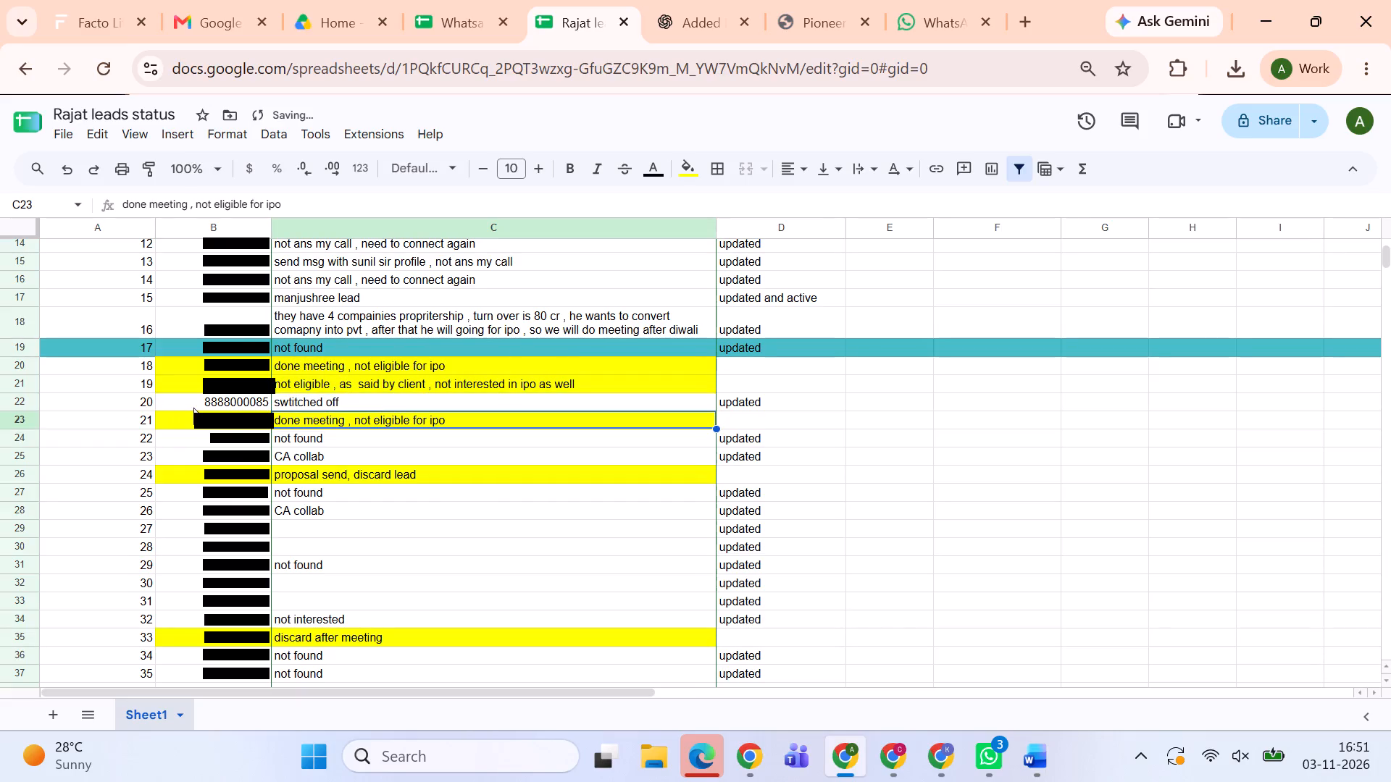
Copy lead 20's phone number, switch to Pioneer CRM, search all contacts for it and open the matching lead.
left_click(193, 408)
key("ctrl+c")
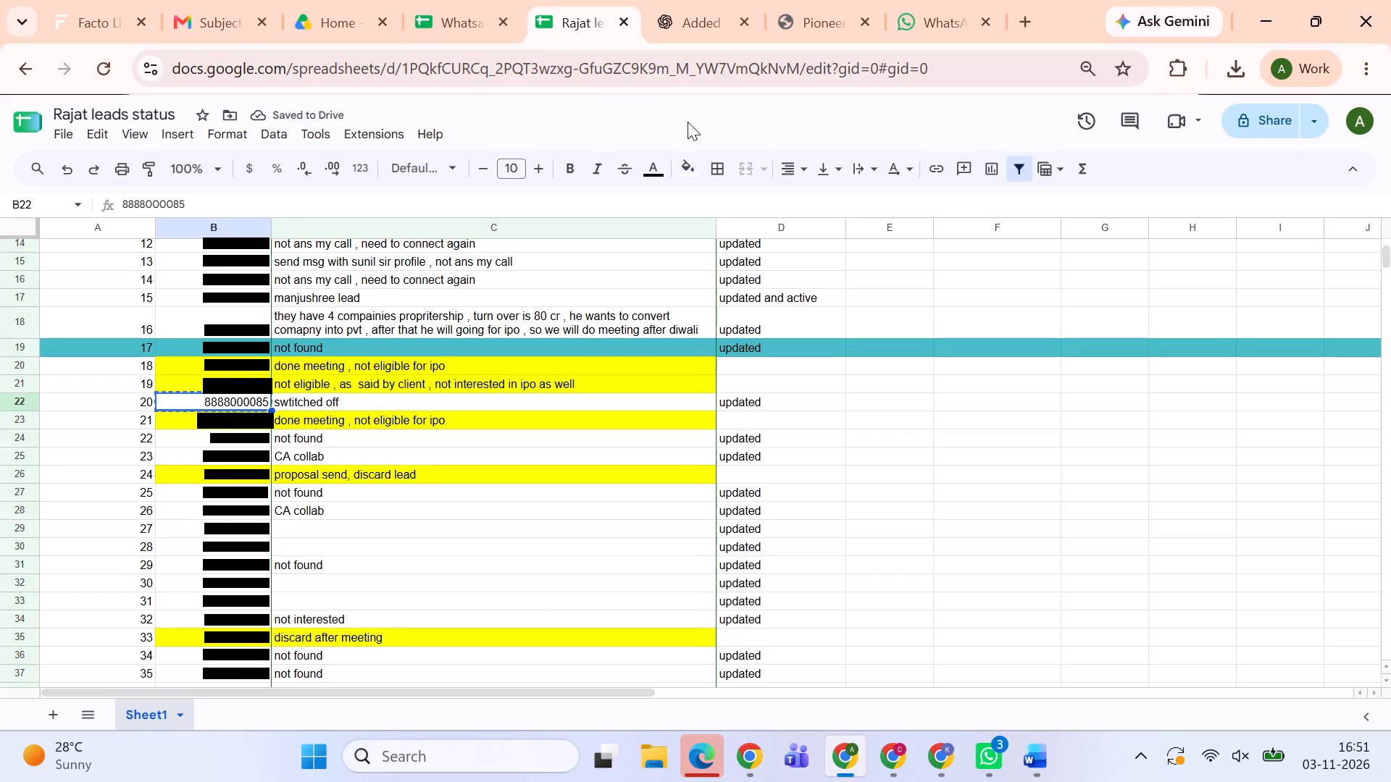
left_click(783, 0)
left_click(714, 118)
key("ctrl+v")
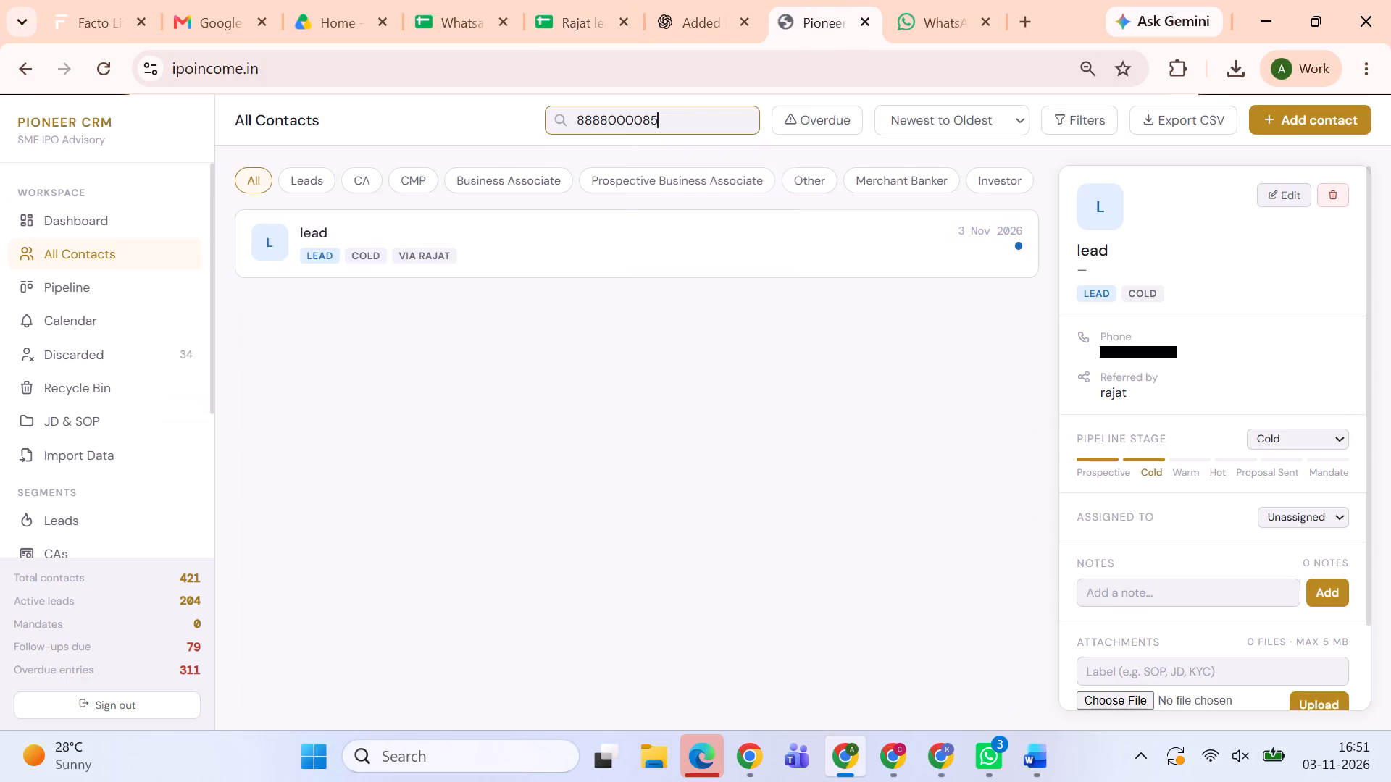
left_click(584, 252)
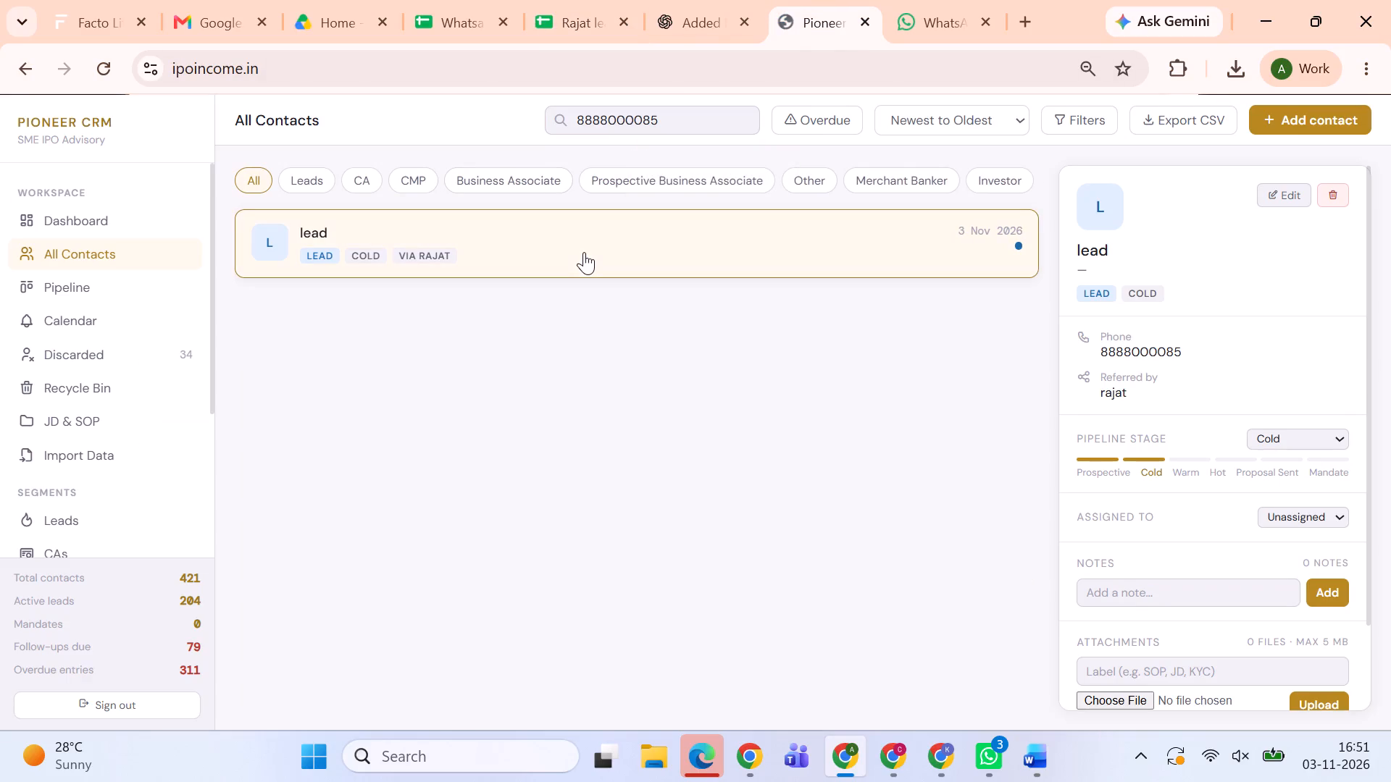
left_click(663, 237)
Add the note "switched off phone , need to conect again" to the lead's contact record.
scroll(1193, 473, "down", 1)
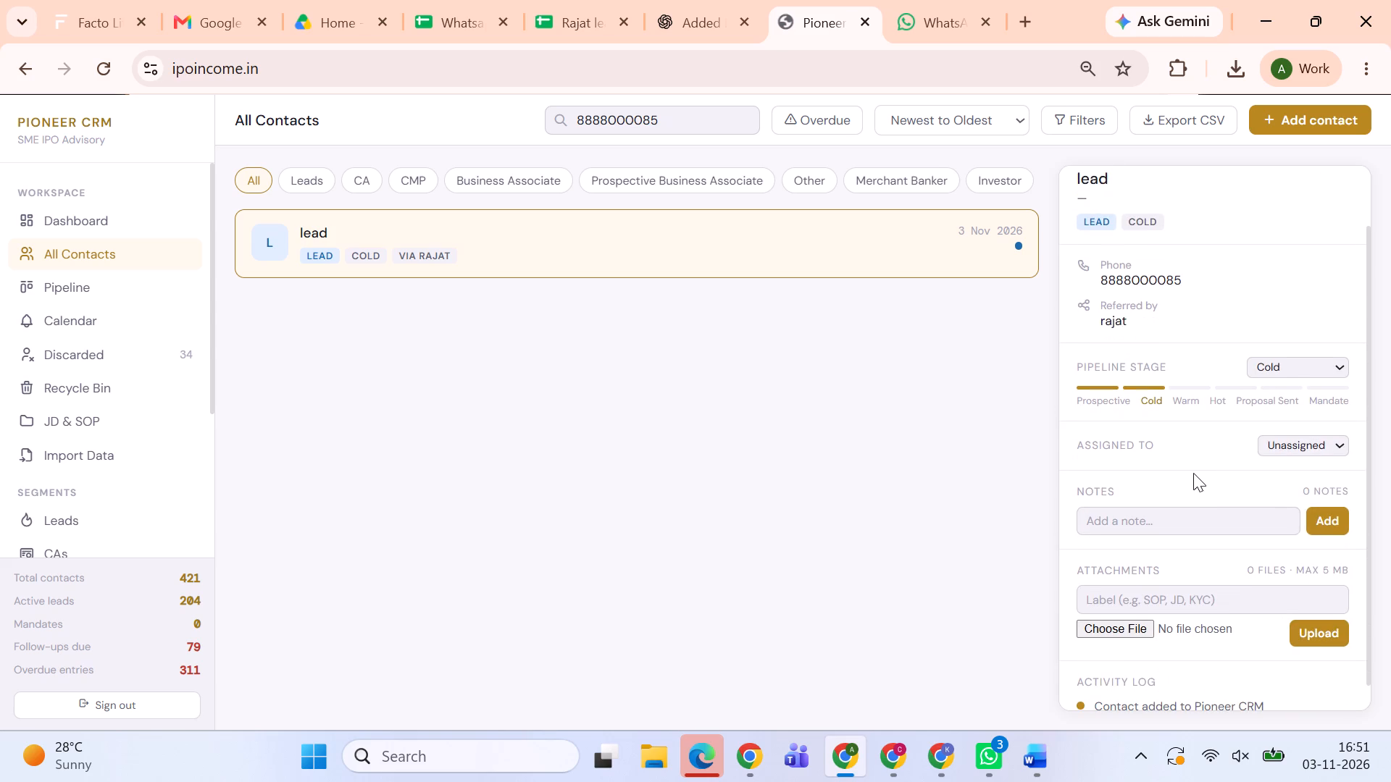
left_click(1135, 519)
key("ctrl+v")
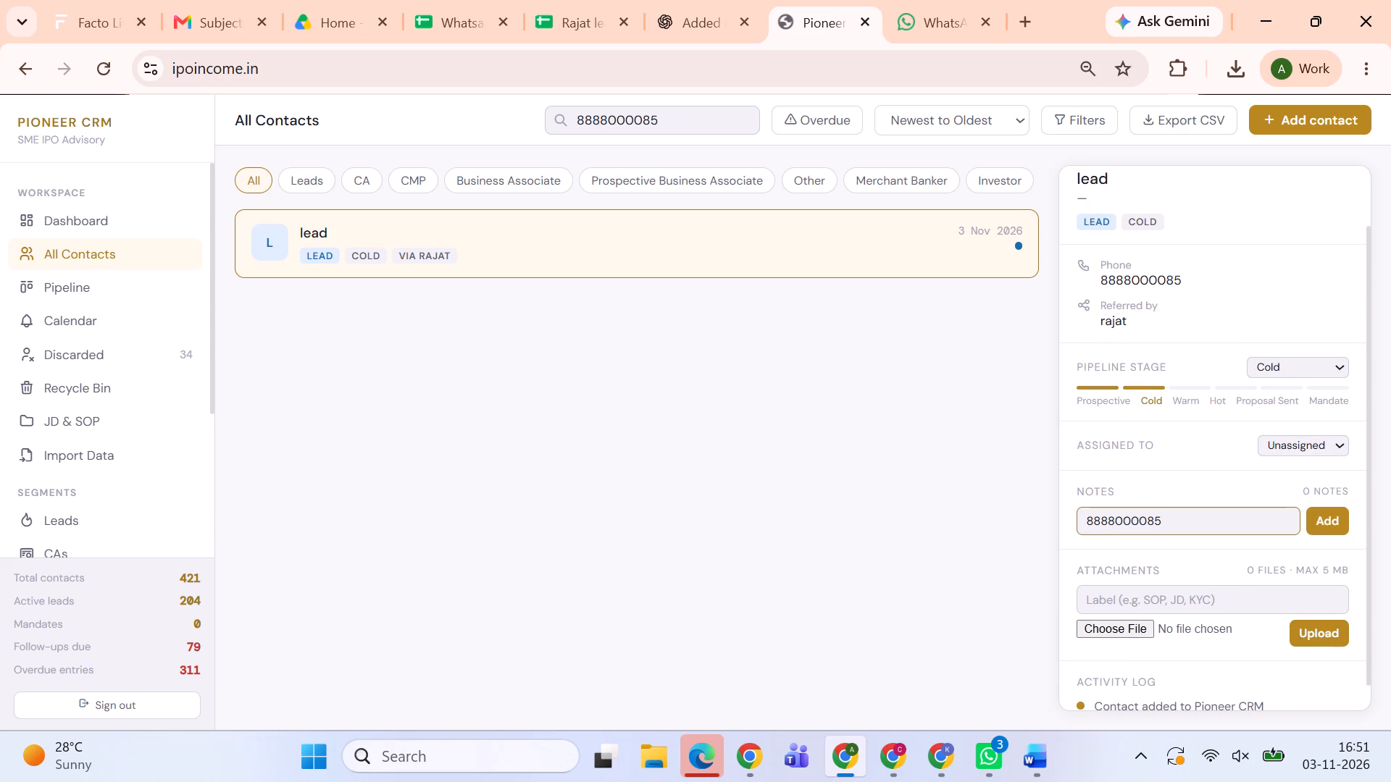
left_click_drag(1170, 524, 958, 529)
key("BackSpace")
type("sw")
type("itched off phone , need to conect agai")
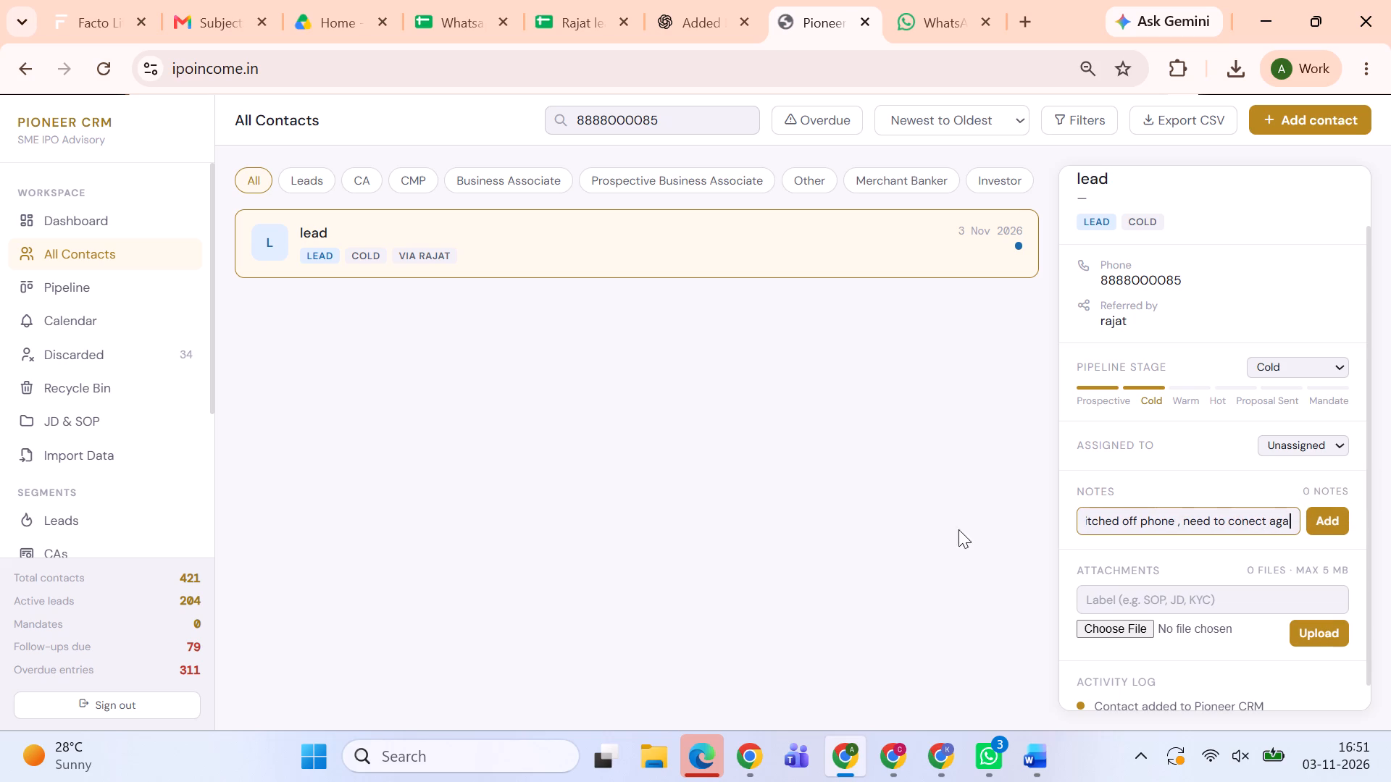
key("space")
key("BackSpace")
type("n")
key("space")
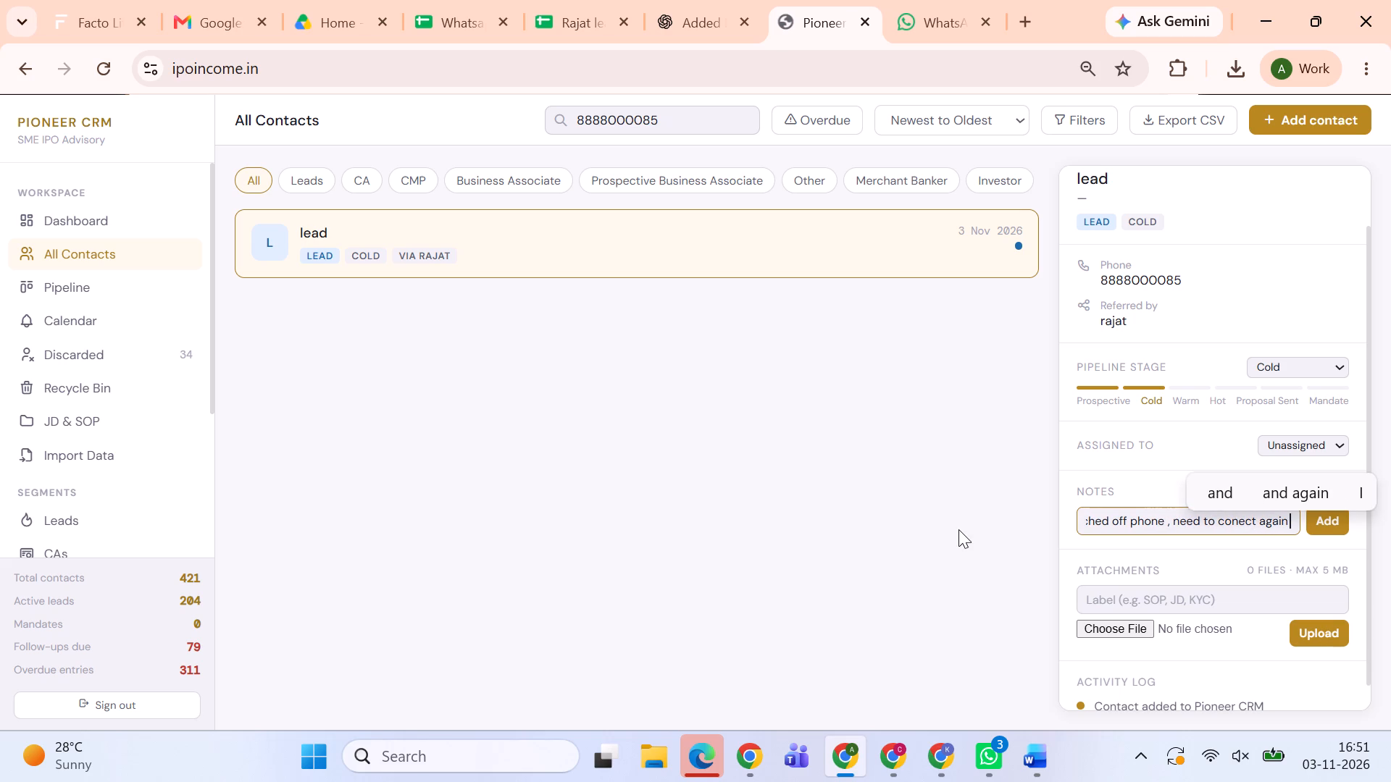
left_click(1254, 274)
scroll(1254, 274, "up", 2)
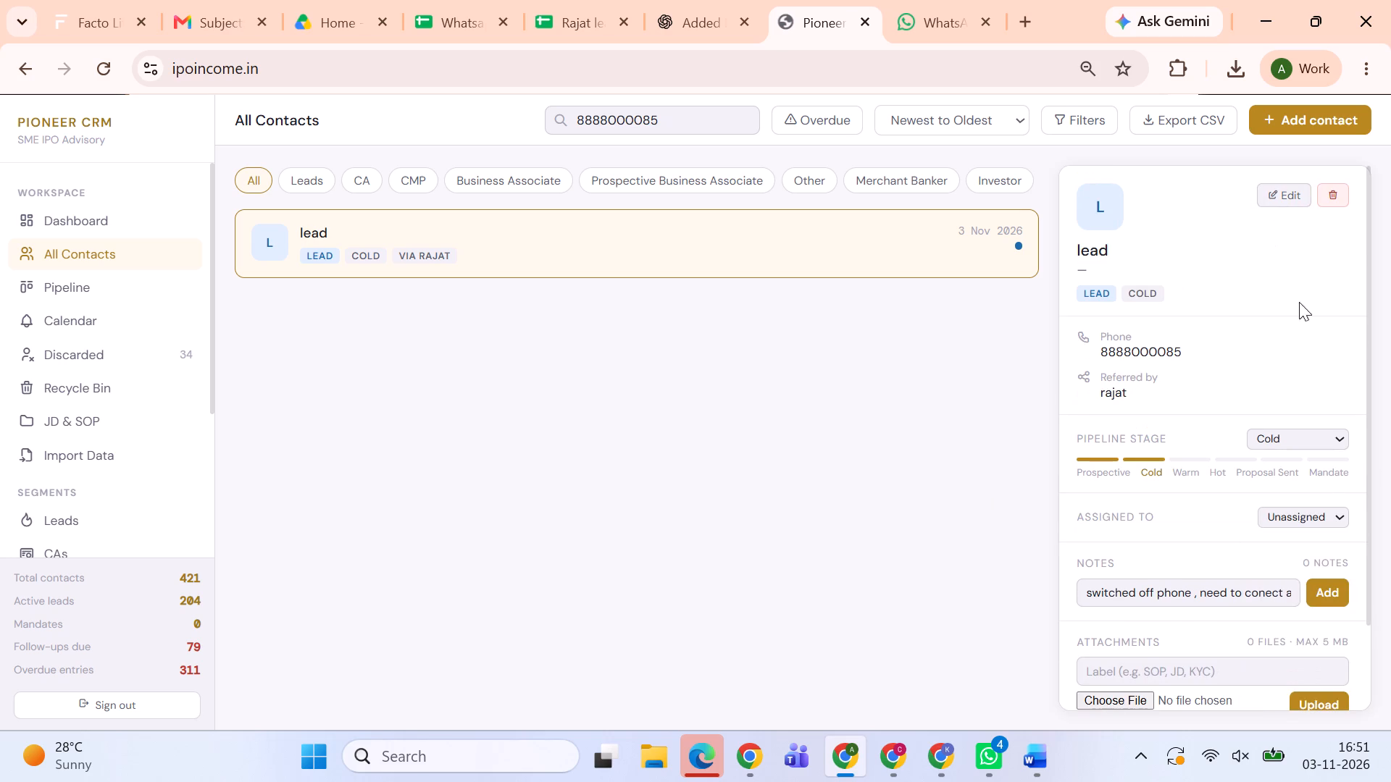
scroll(1247, 517, "down", 2)
left_click(1334, 489)
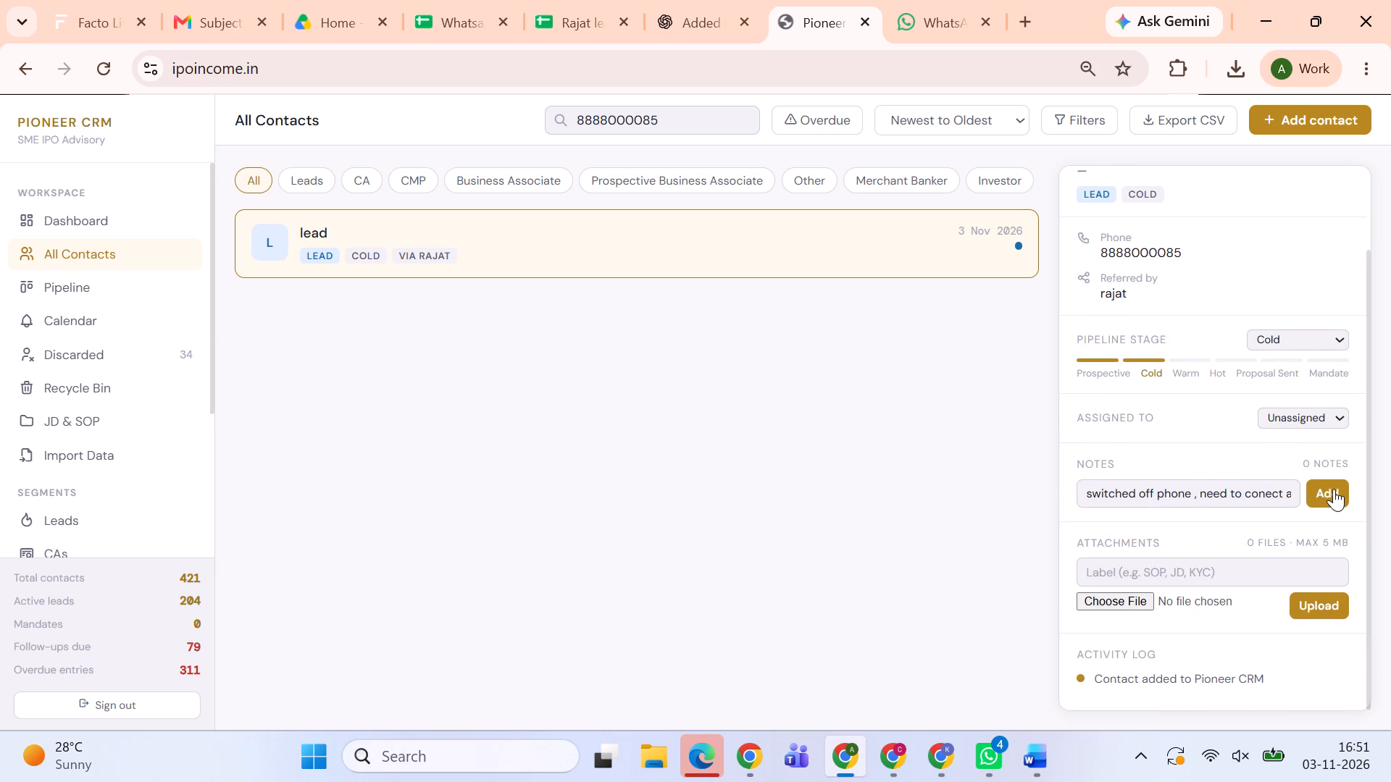
Set the contact's follow-up date to 5 November 2026 and save the update.
scroll(1239, 329, "up", 3)
left_click(1297, 193)
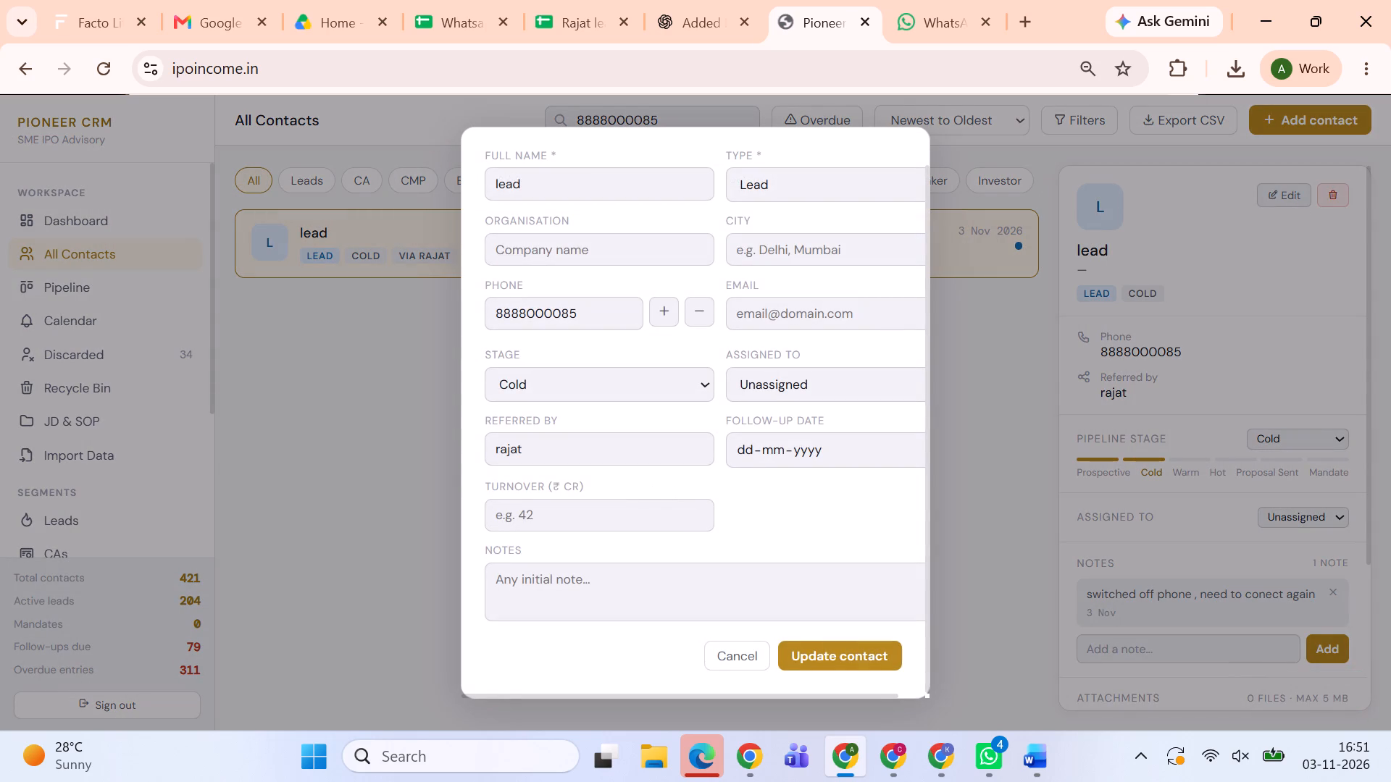
left_click(822, 447)
scroll(817, 455, "left", 3)
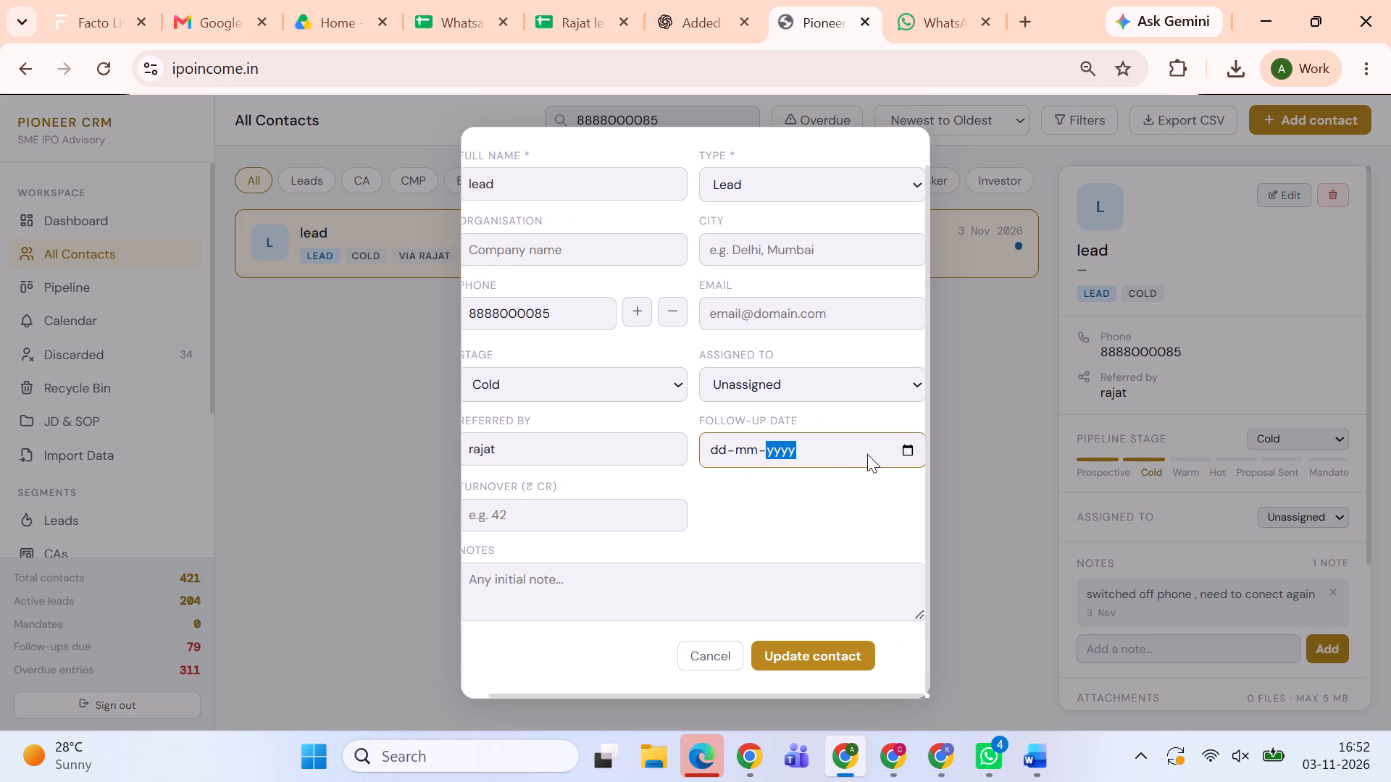
left_click(902, 447)
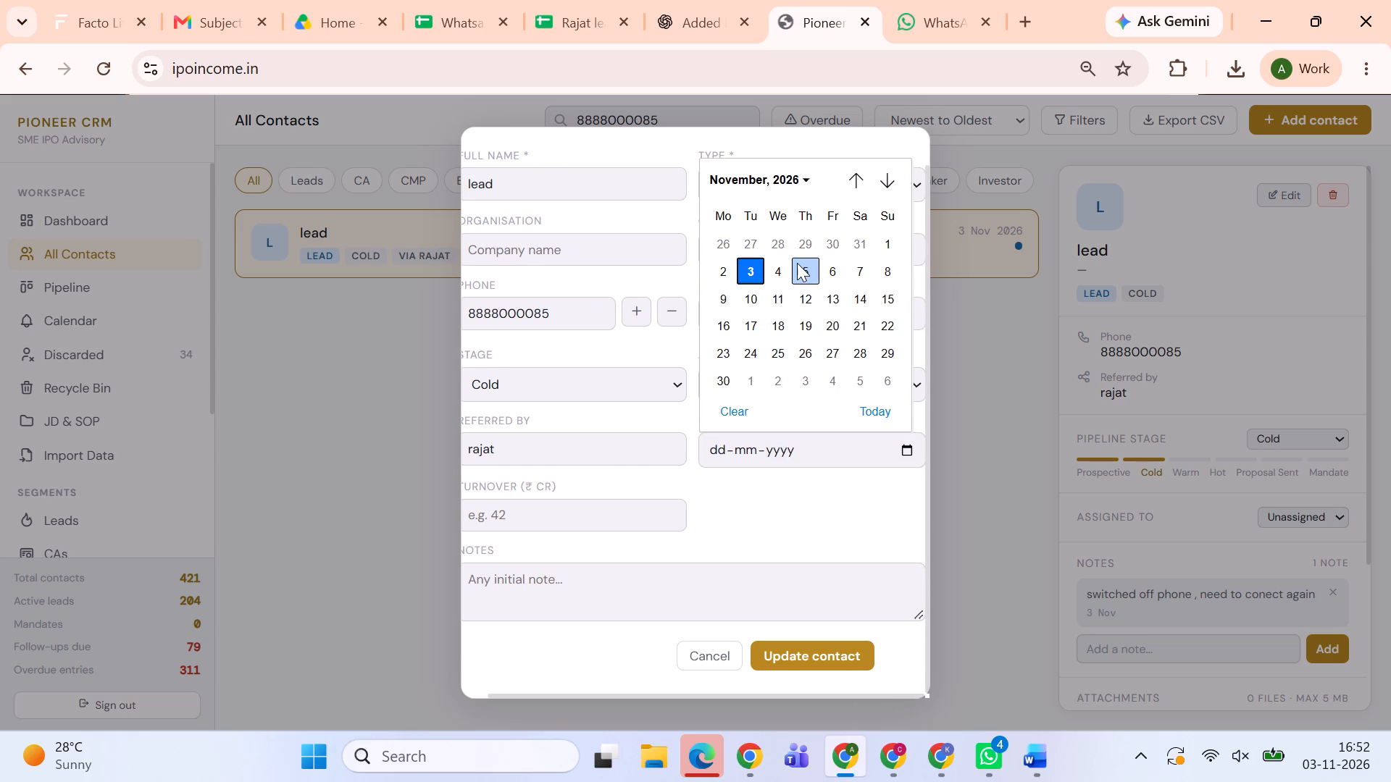
left_click(797, 263)
left_click(830, 649)
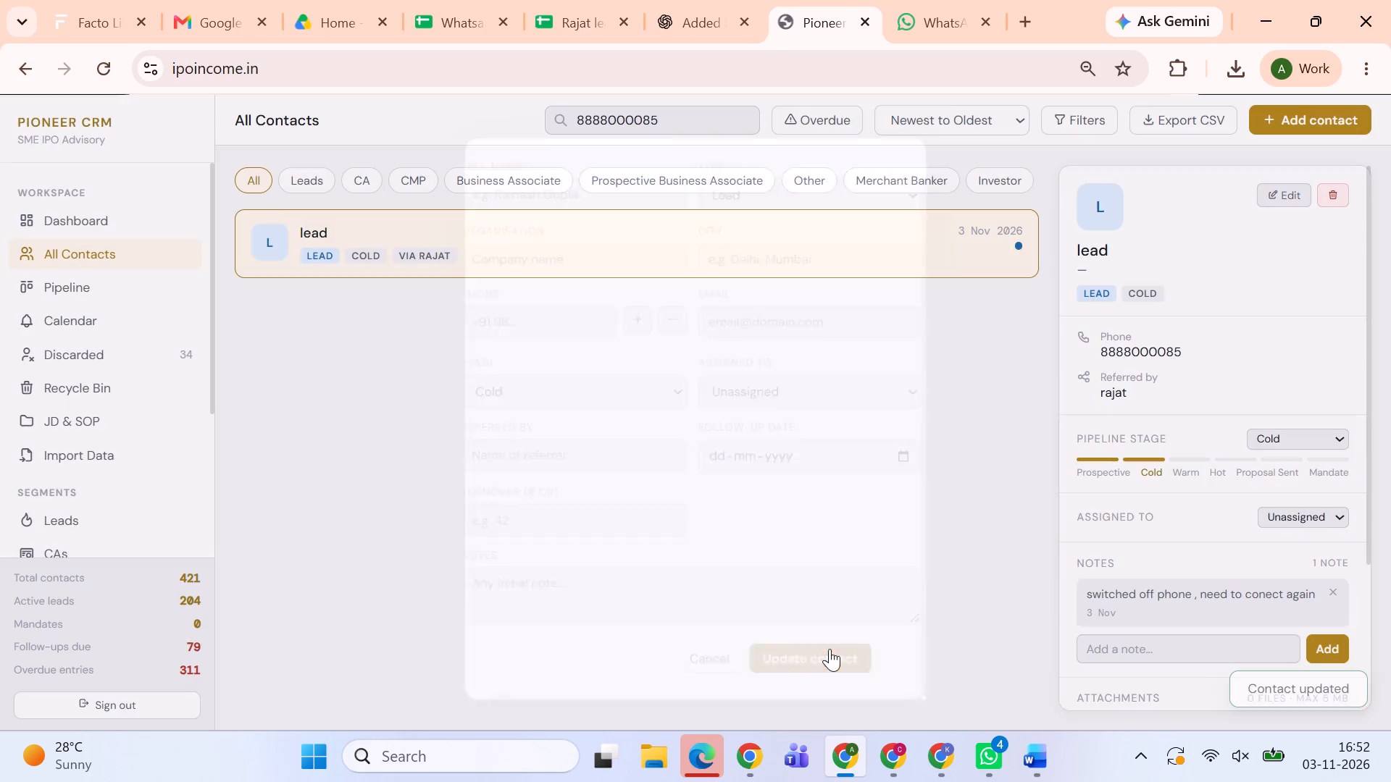
Clear the phone number from the contact search and return to the Rajat leads status sheet.
left_click(680, 106)
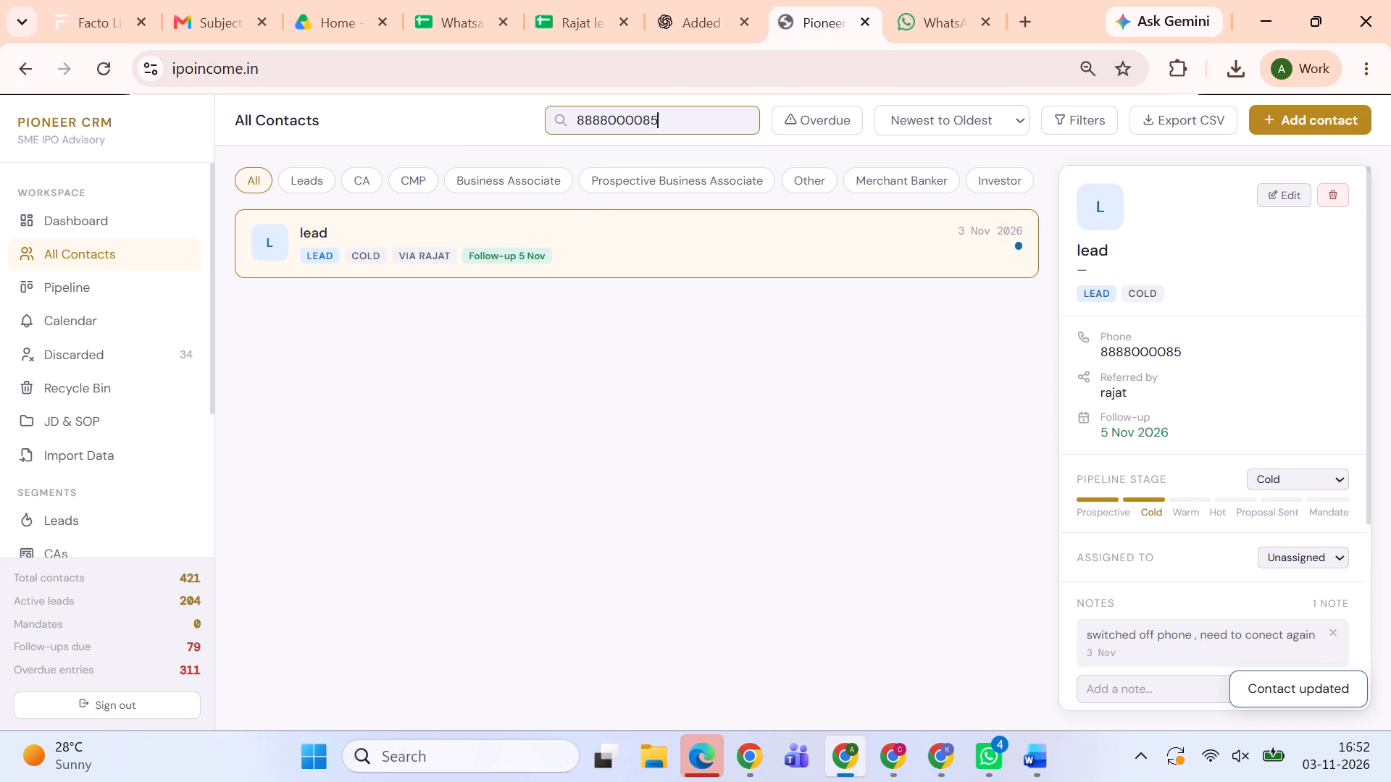
key("BackSpace")
key("BackSpace")
key("BackSpace")
key("BackSpace")
key("BackSpace")
key("BackSpace")
key("BackSpace")
key("BackSpace")
key("BackSpace")
key("BackSpace")
key("BackSpace")
key("BackSpace")
key("BackSpace")
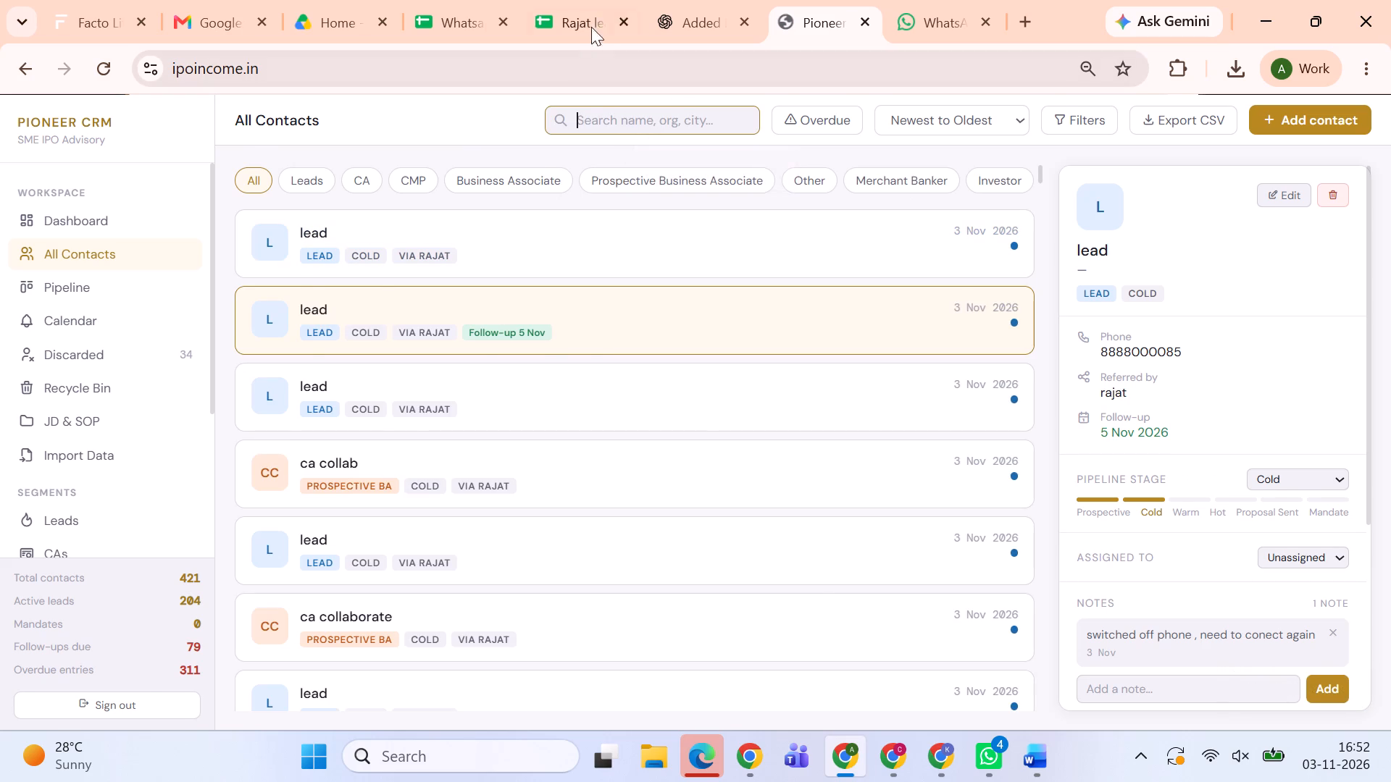
left_click(589, 6)
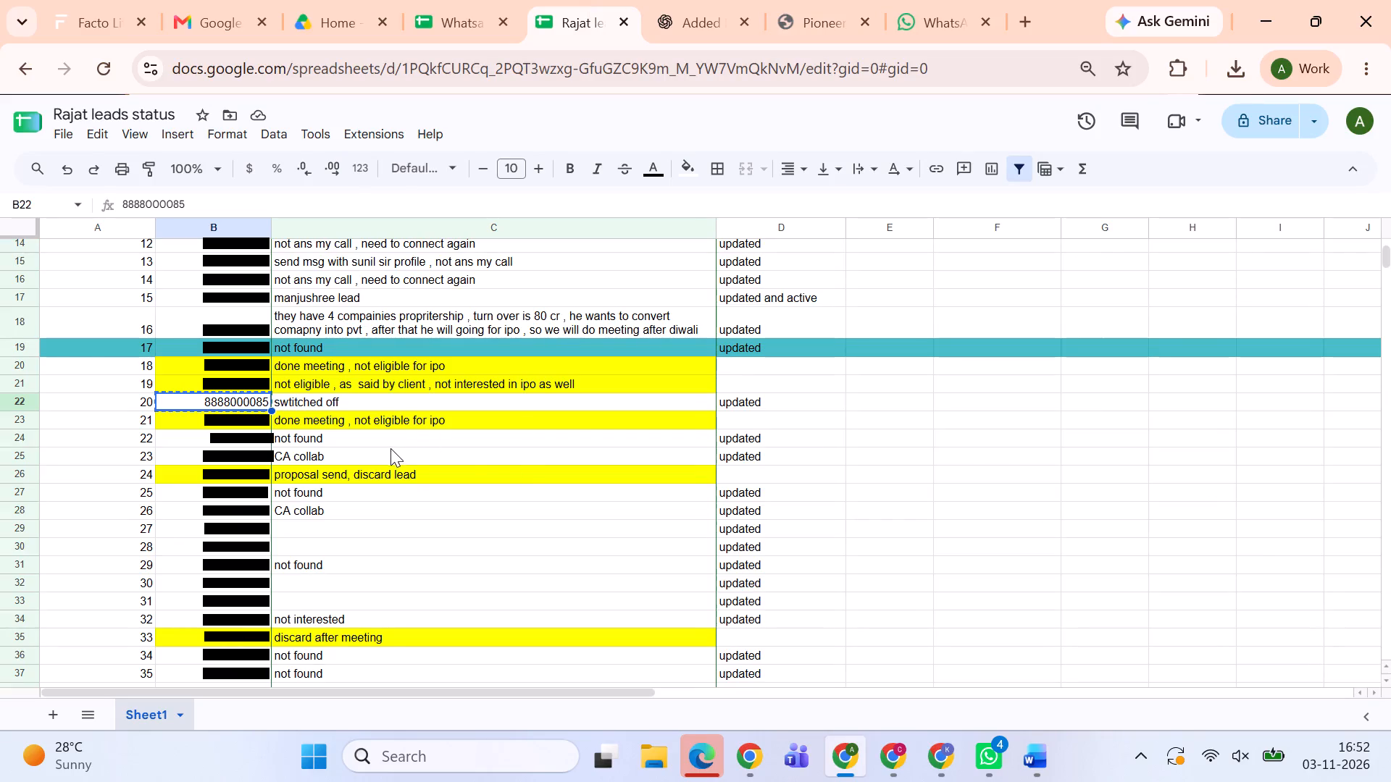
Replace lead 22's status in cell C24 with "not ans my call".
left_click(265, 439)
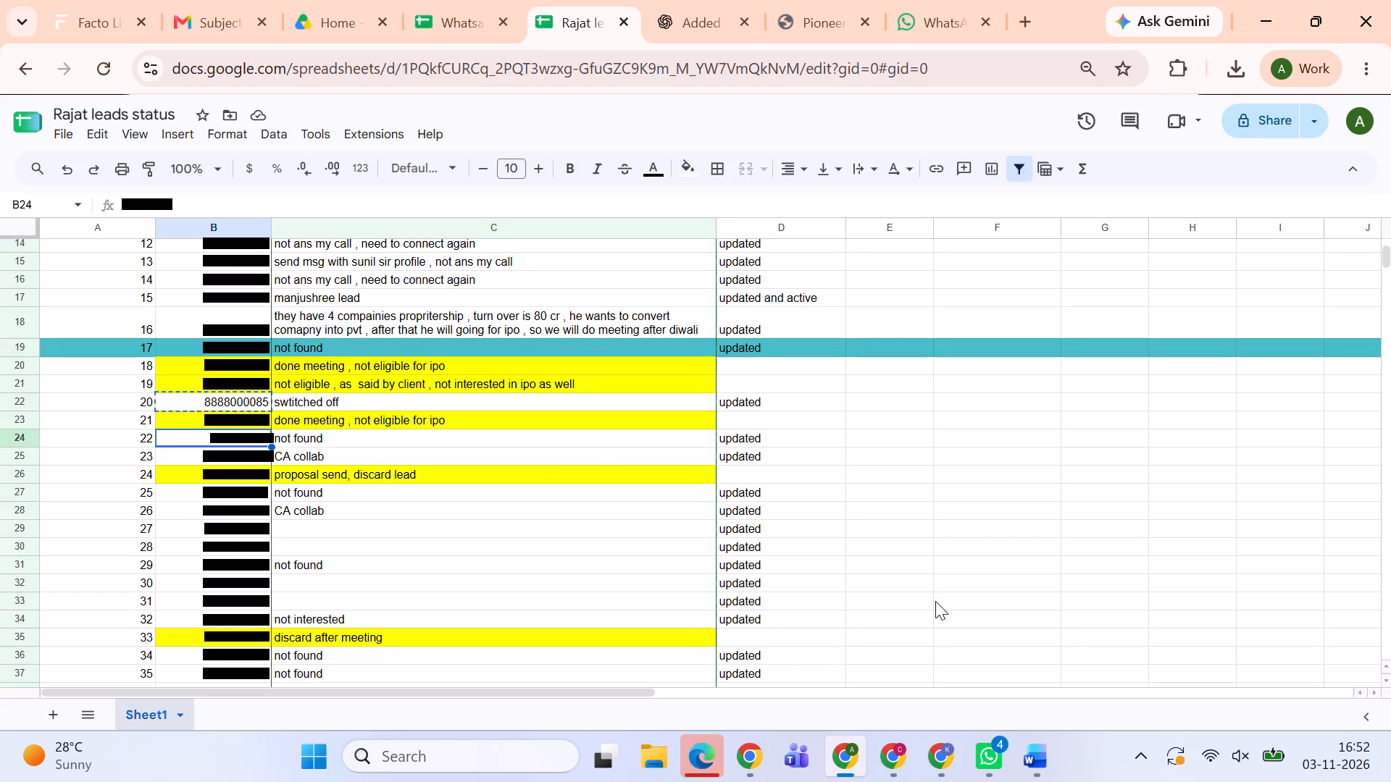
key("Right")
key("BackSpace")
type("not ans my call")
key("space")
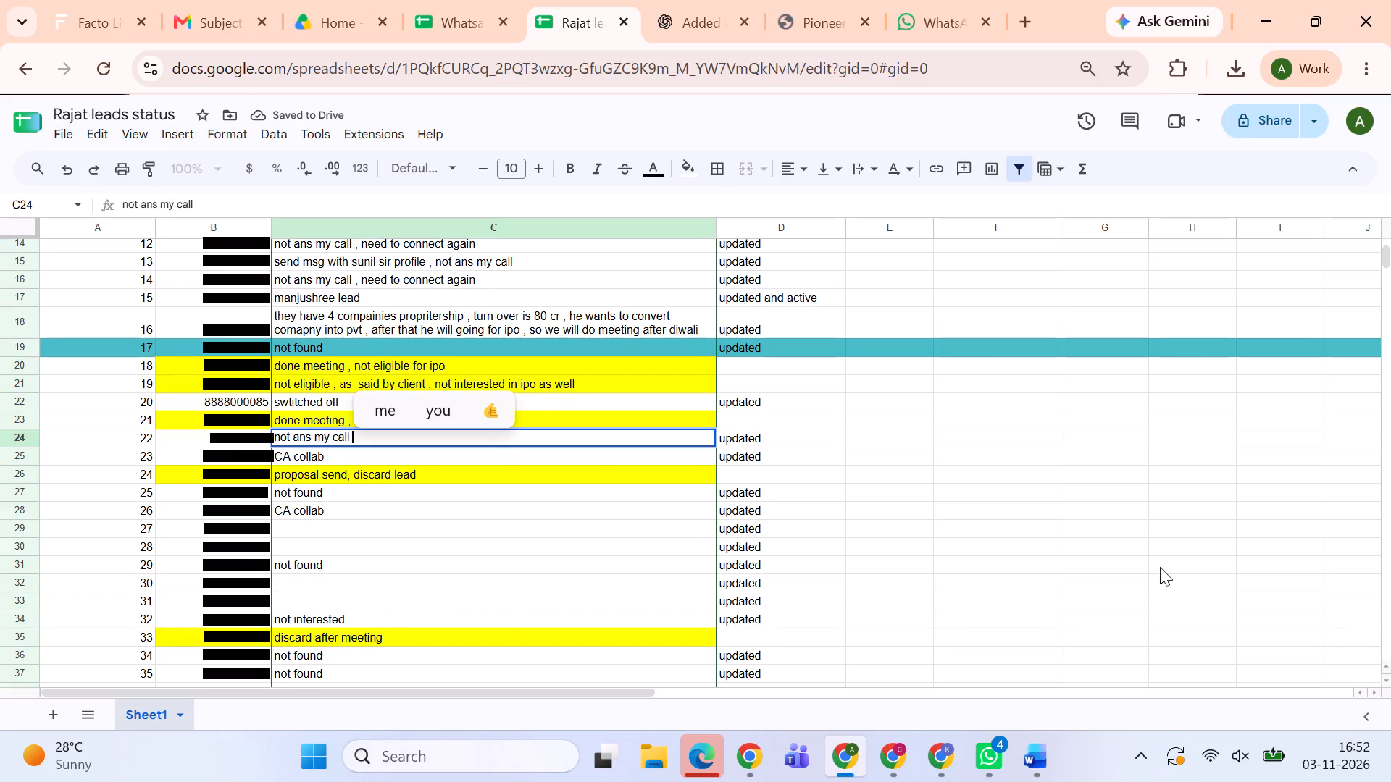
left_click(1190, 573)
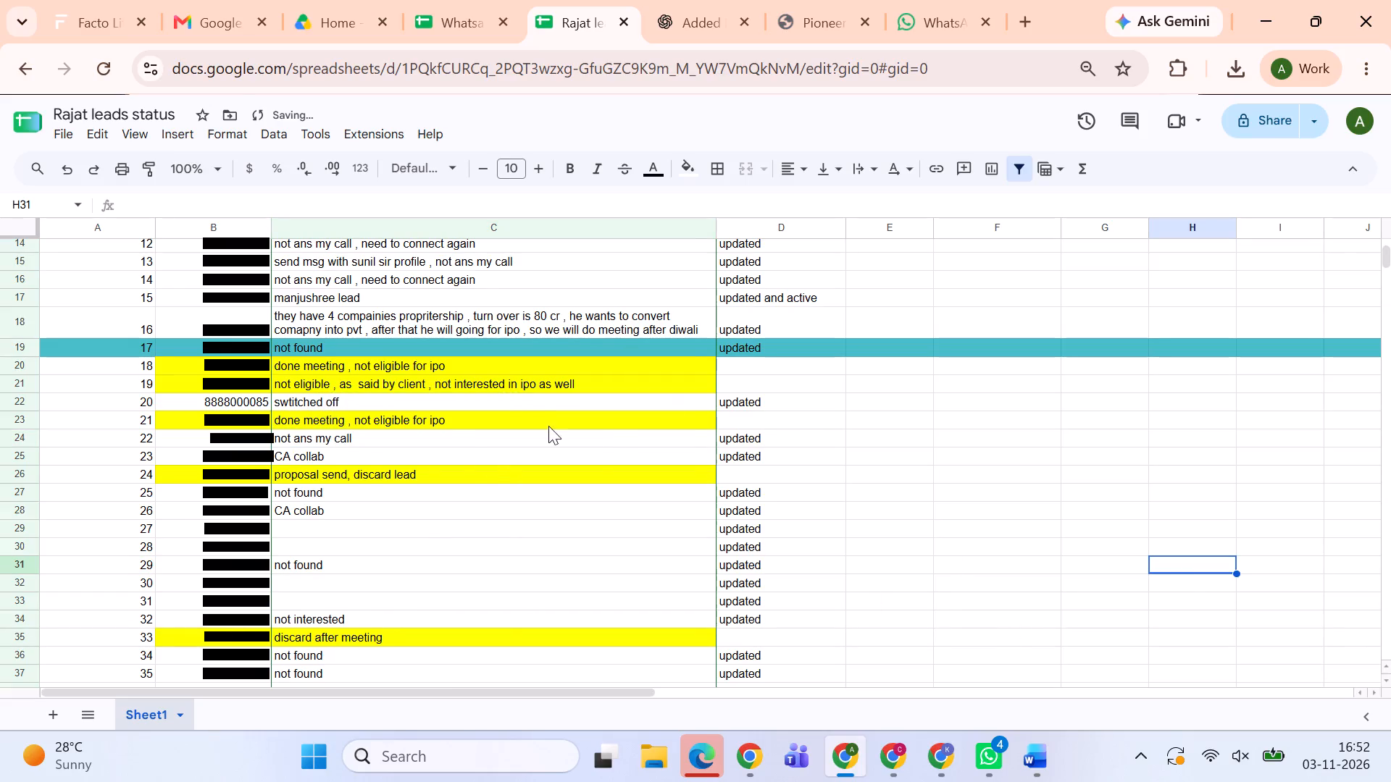
Replace lead 22's status in cell C24 with "wring num".
left_click(460, 437)
key("BackSpace")
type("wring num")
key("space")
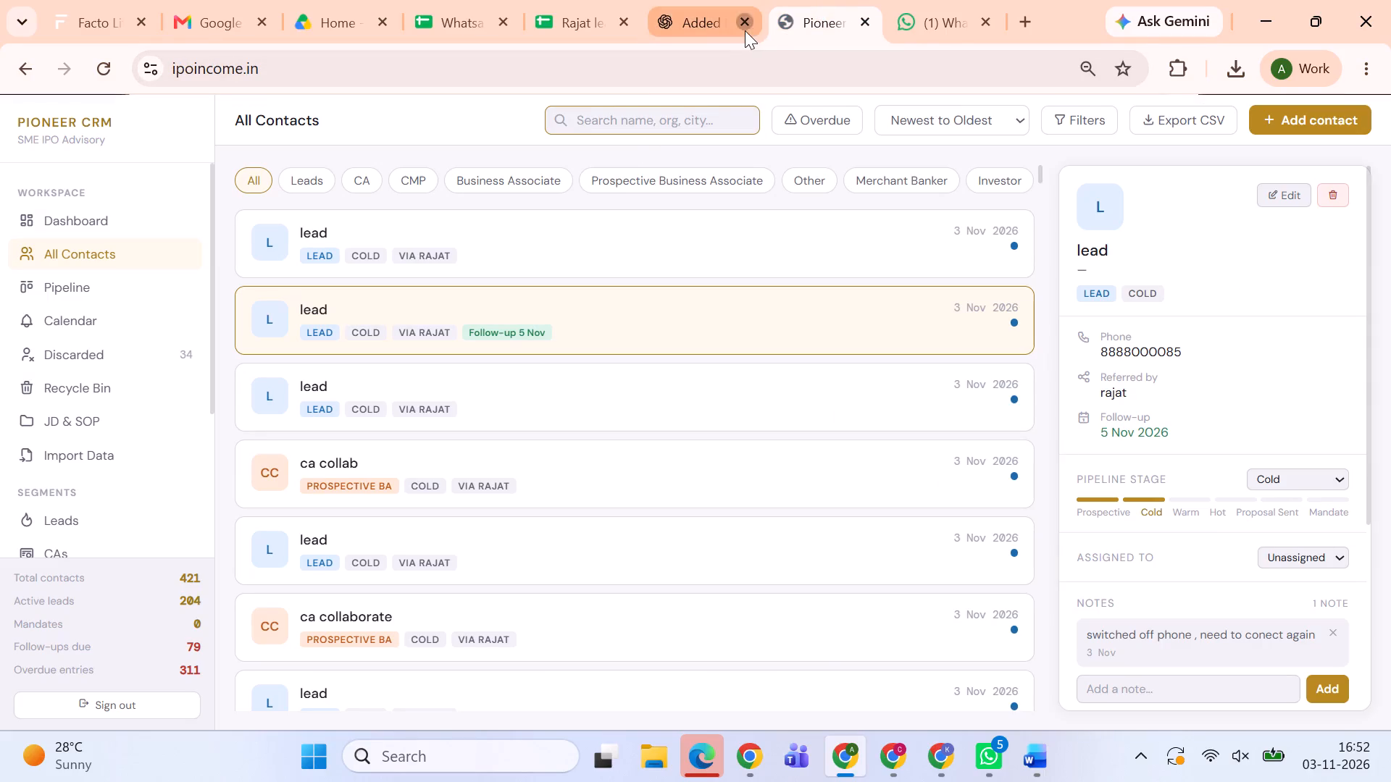
Search all CRM contacts for the phone number copied from the Rajat leads sheet and open the matching lead.
left_click(686, 117)
key("ctrl+v")
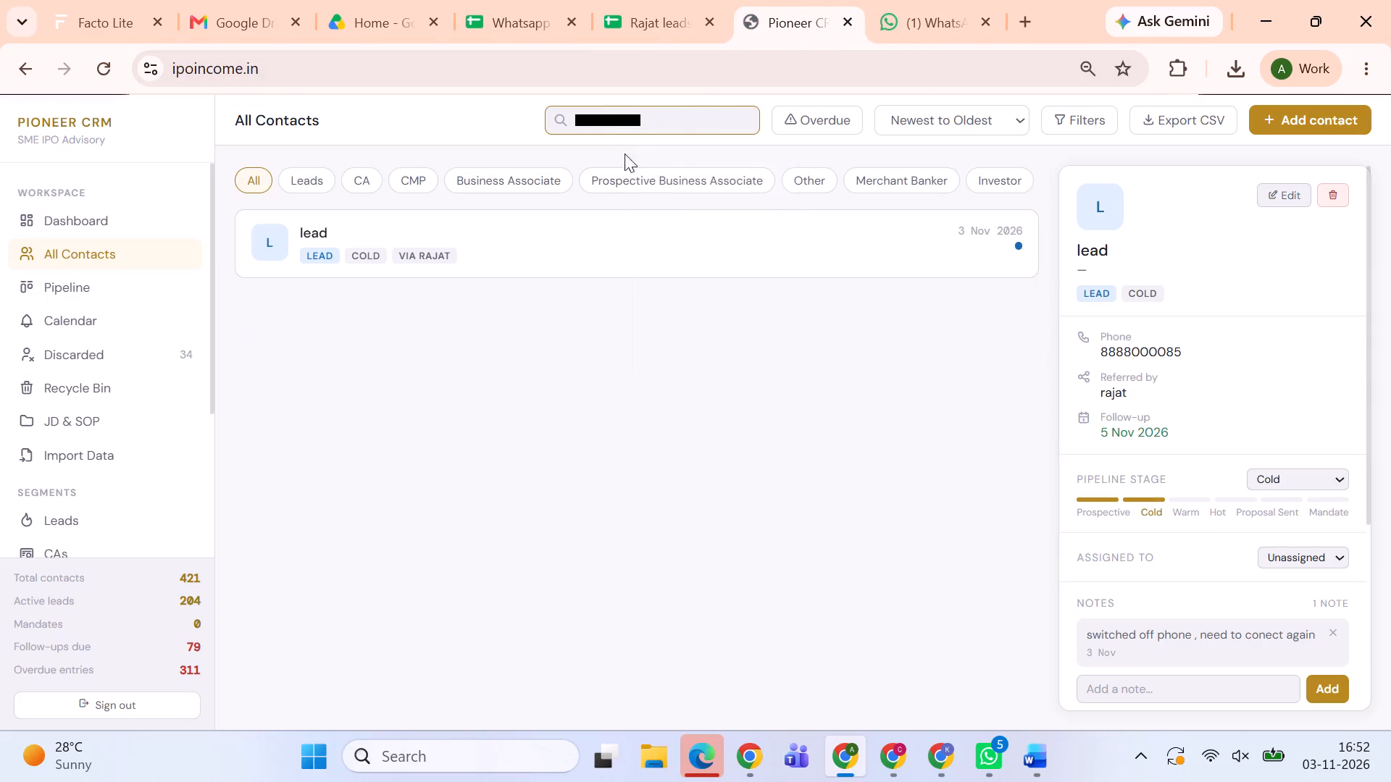
left_click(578, 234)
Add the note "wrong num" to the open lead's contact record.
scroll(1132, 437, "down", 2)
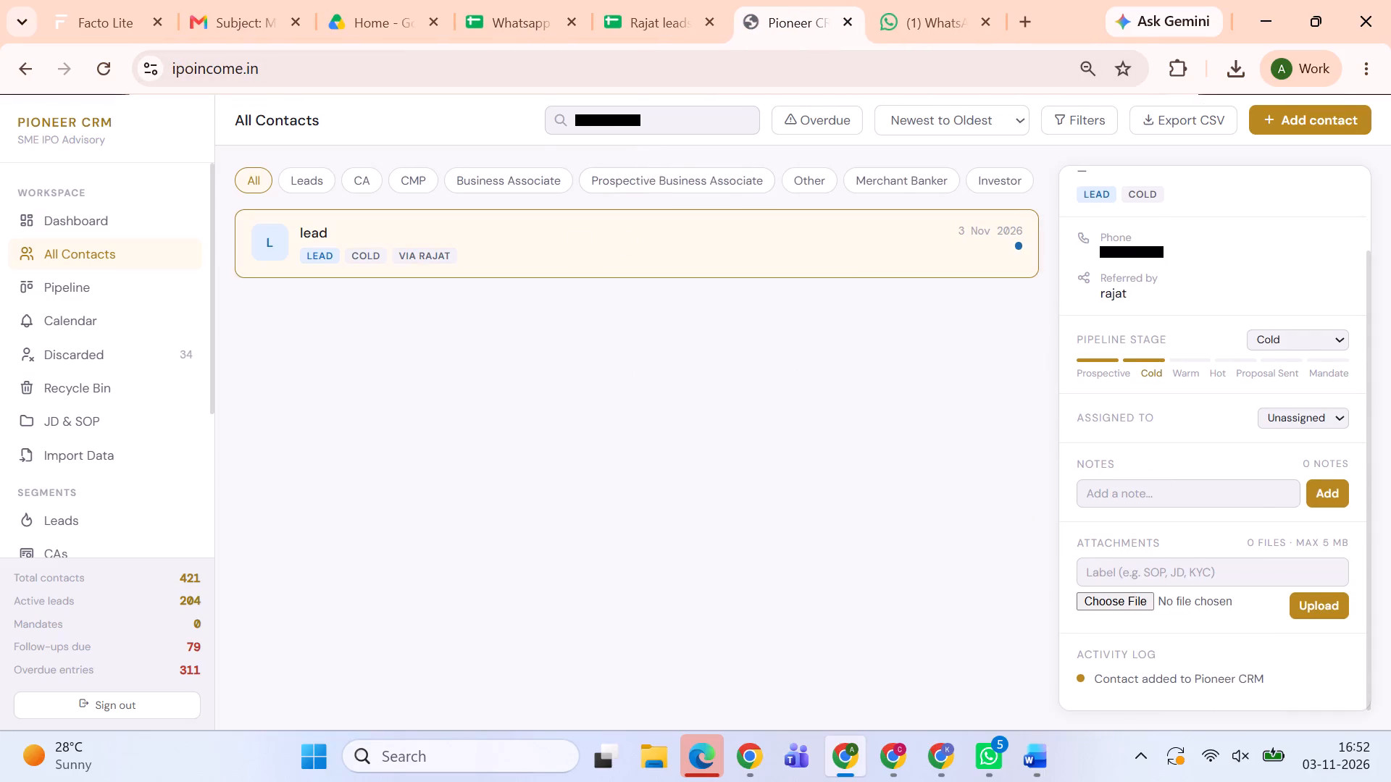
left_click(1119, 498)
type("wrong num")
left_click(1135, 419)
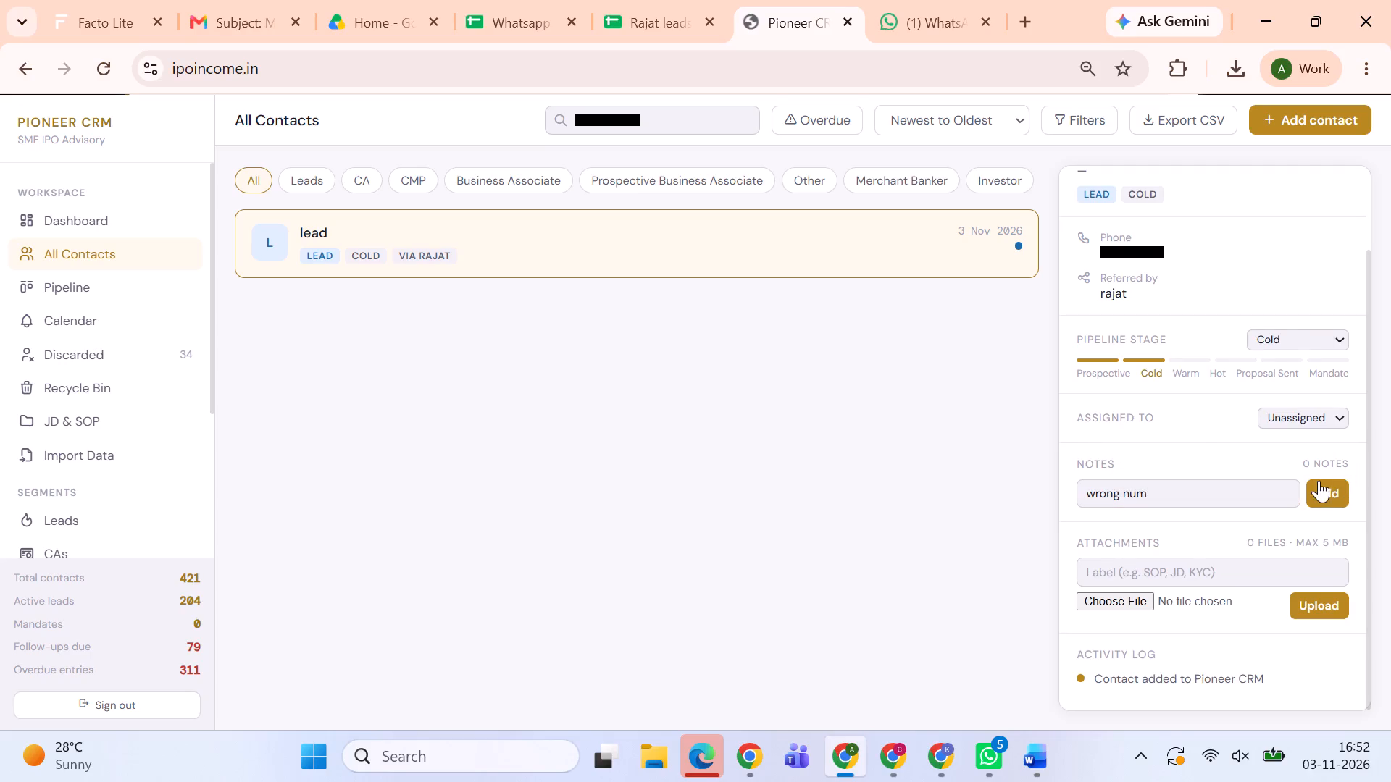
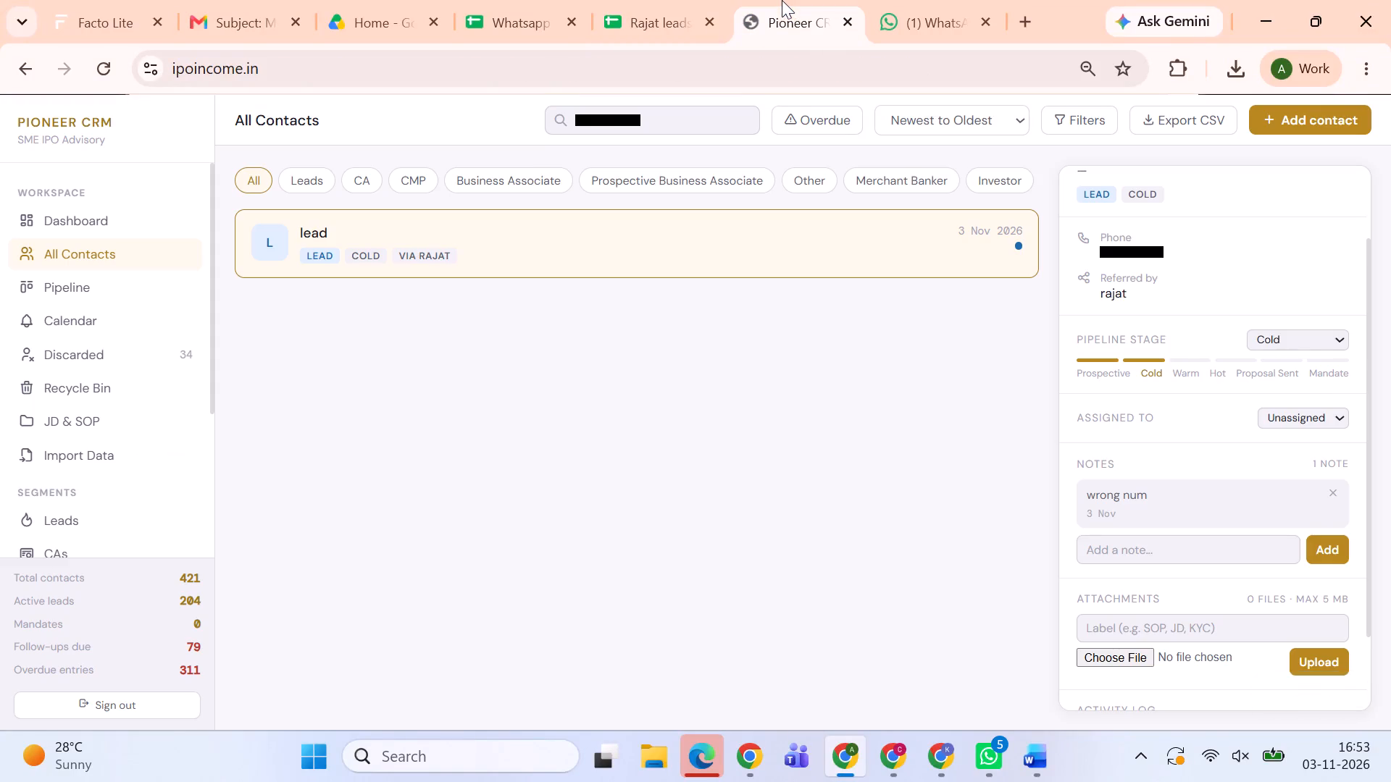
Clear the phone number from the contact search in Pioneer CRM.
left_click(727, 111)
key("BackSpace")
key("BackSpace")
key("BackSpace")
key("BackSpace")
key("BackSpace")
key("BackSpace")
key("BackSpace")
key("BackSpace")
key("BackSpace")
key("BackSpace")
key("BackSpace")
key("BackSpace")
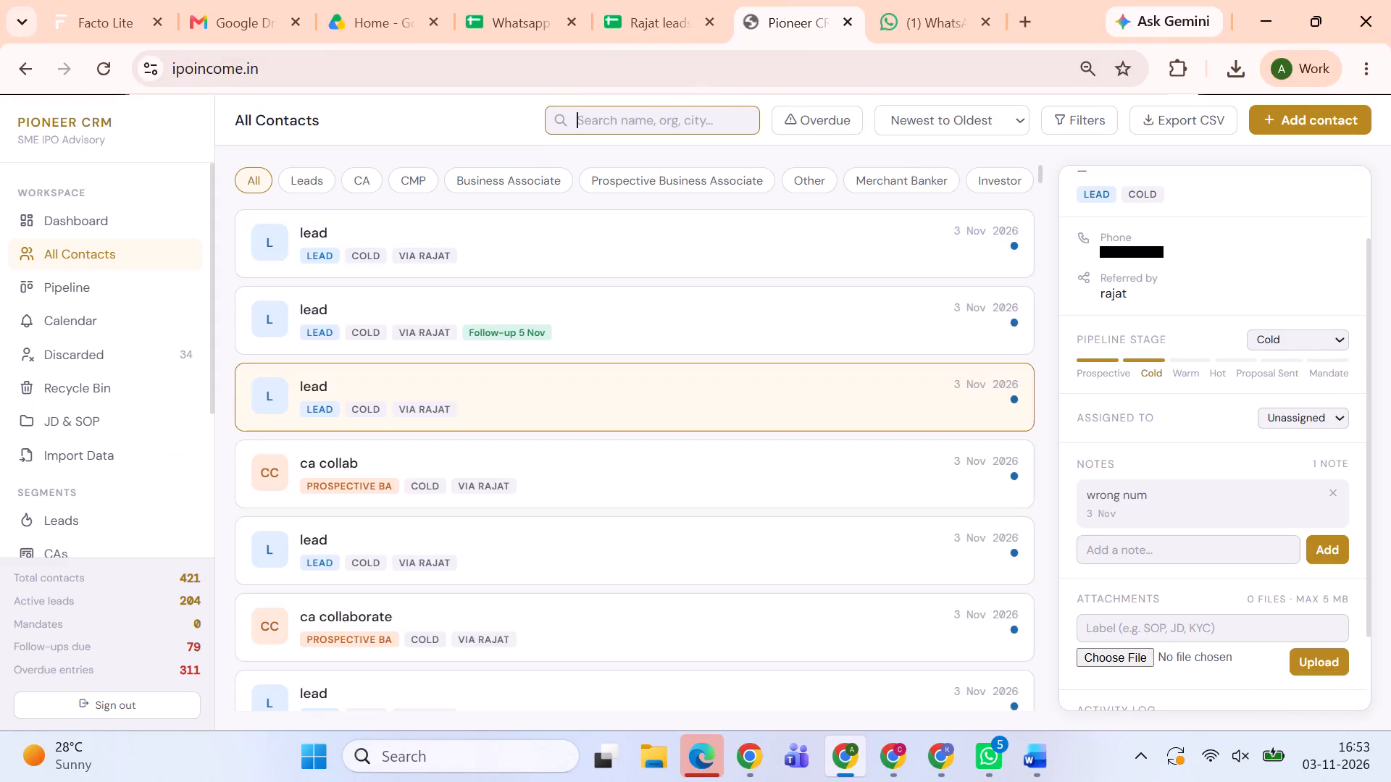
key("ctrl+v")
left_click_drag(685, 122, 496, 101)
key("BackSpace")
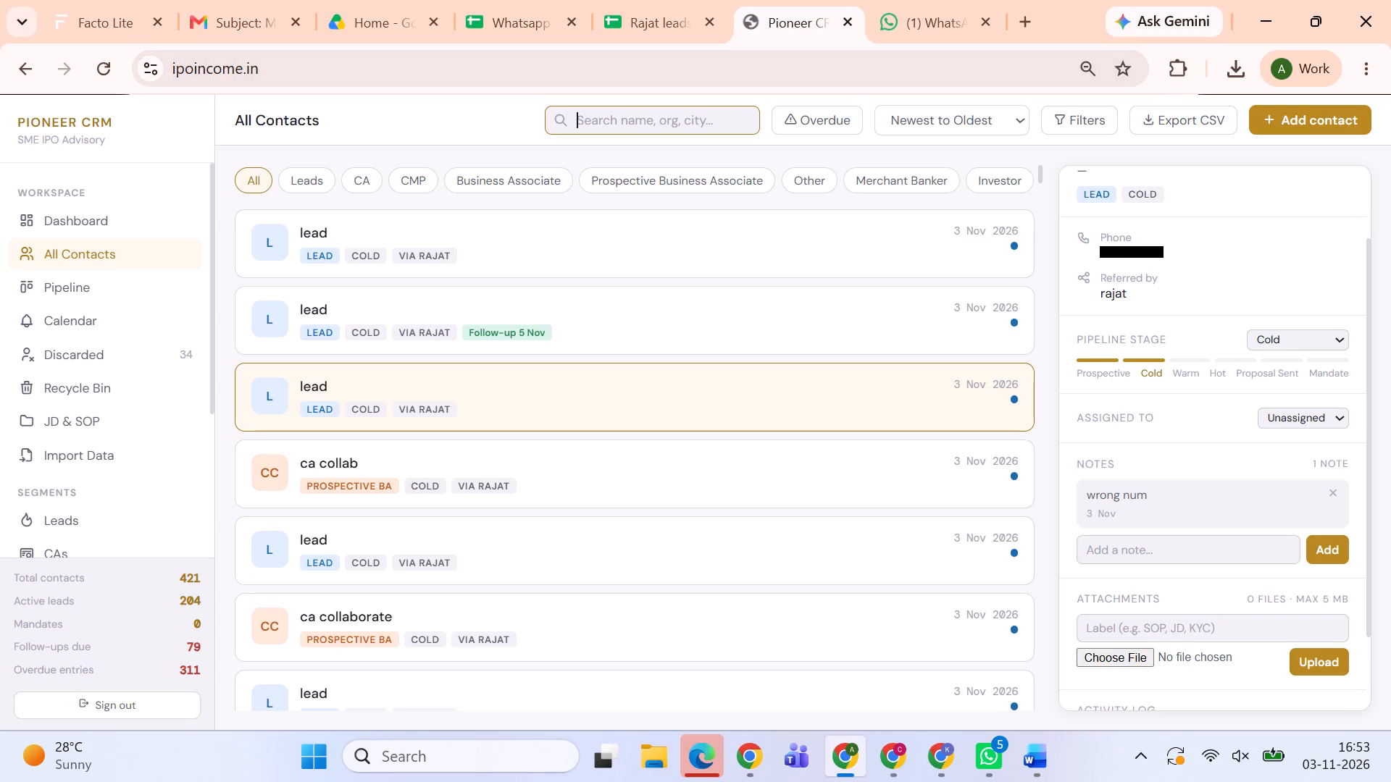
Copy lead 25's phone number from cell B27 of the Rajat leads sheet, search Pioneer CRM for it, and open the matching contact.
left_click(648, 0)
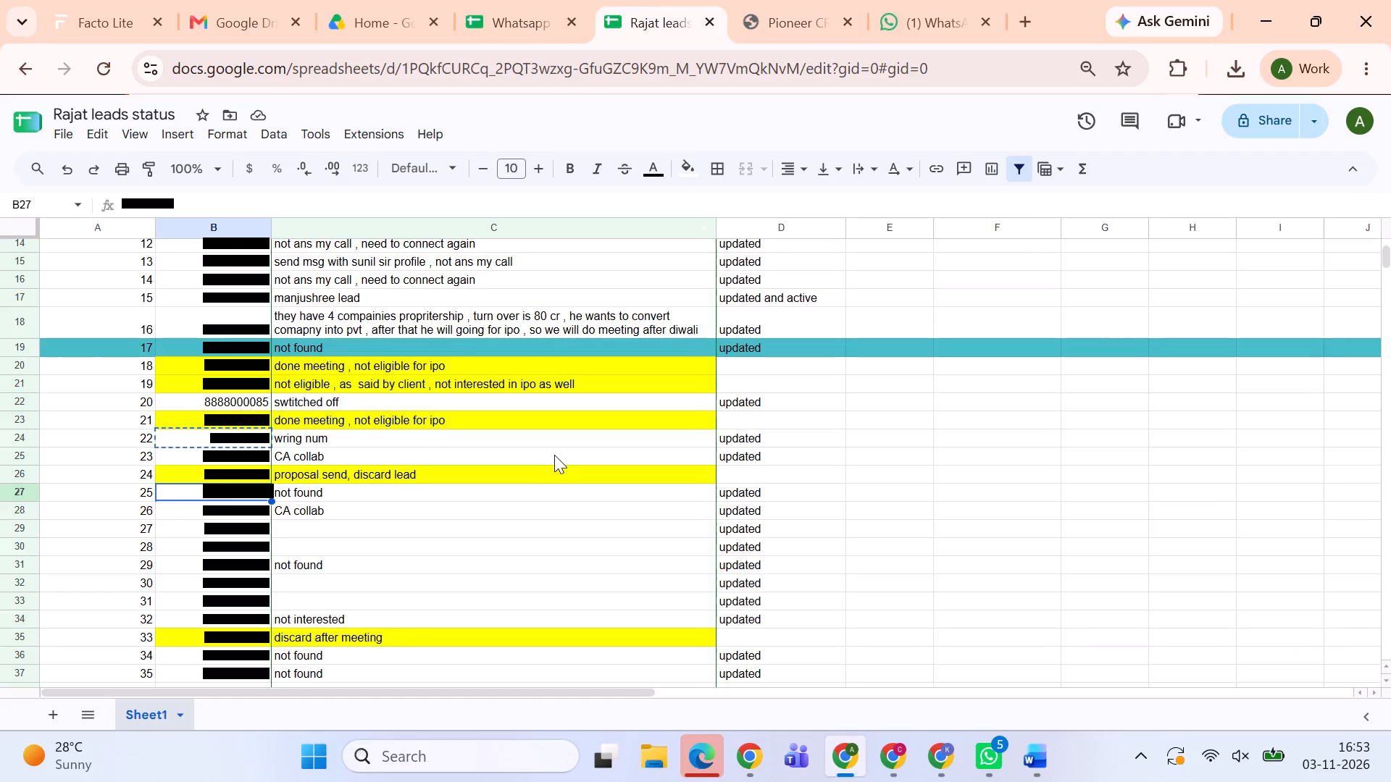
key("ctrl+c")
left_click(772, 0)
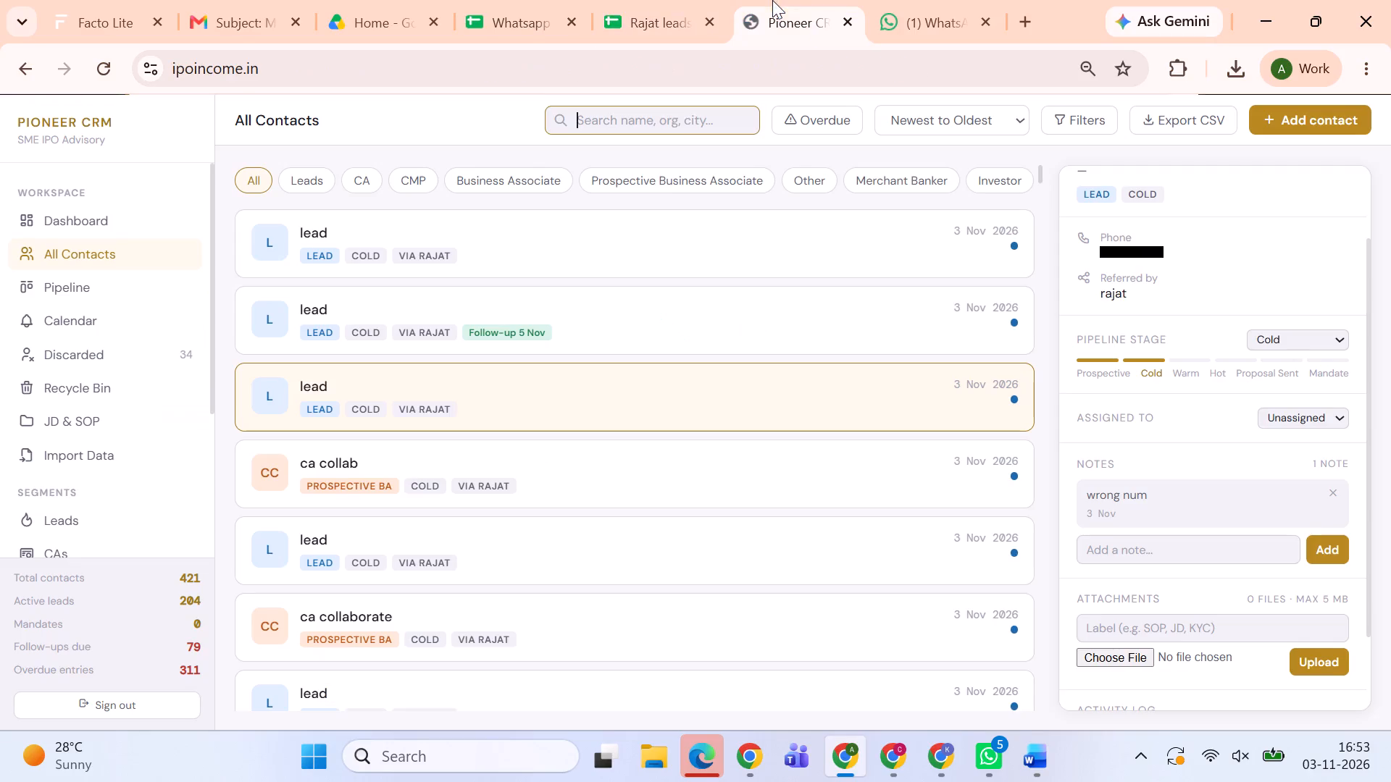
left_click(690, 130)
key("ctrl+v")
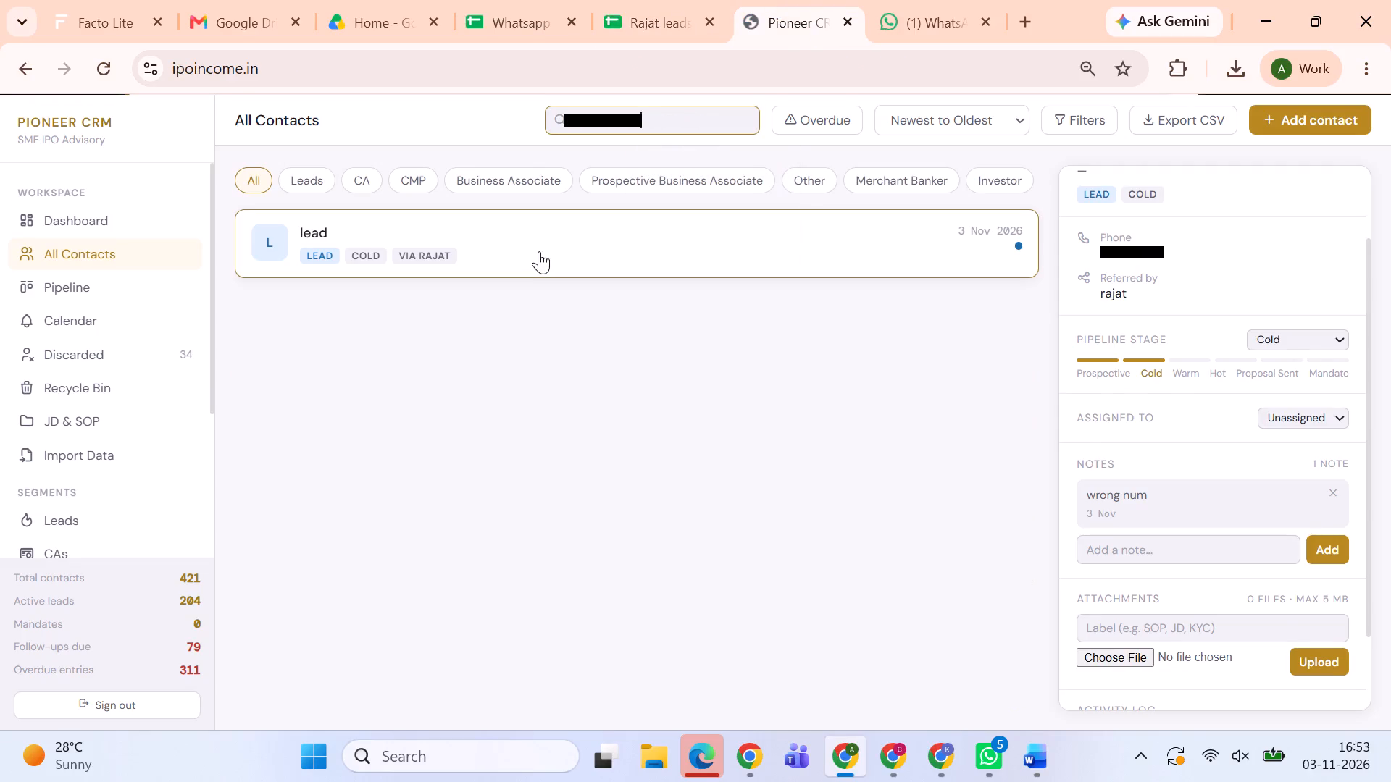
left_click(539, 251)
Add the note "not ans my call , voice mail main daal diya" to the contact.
scroll(1253, 527, "down", 2)
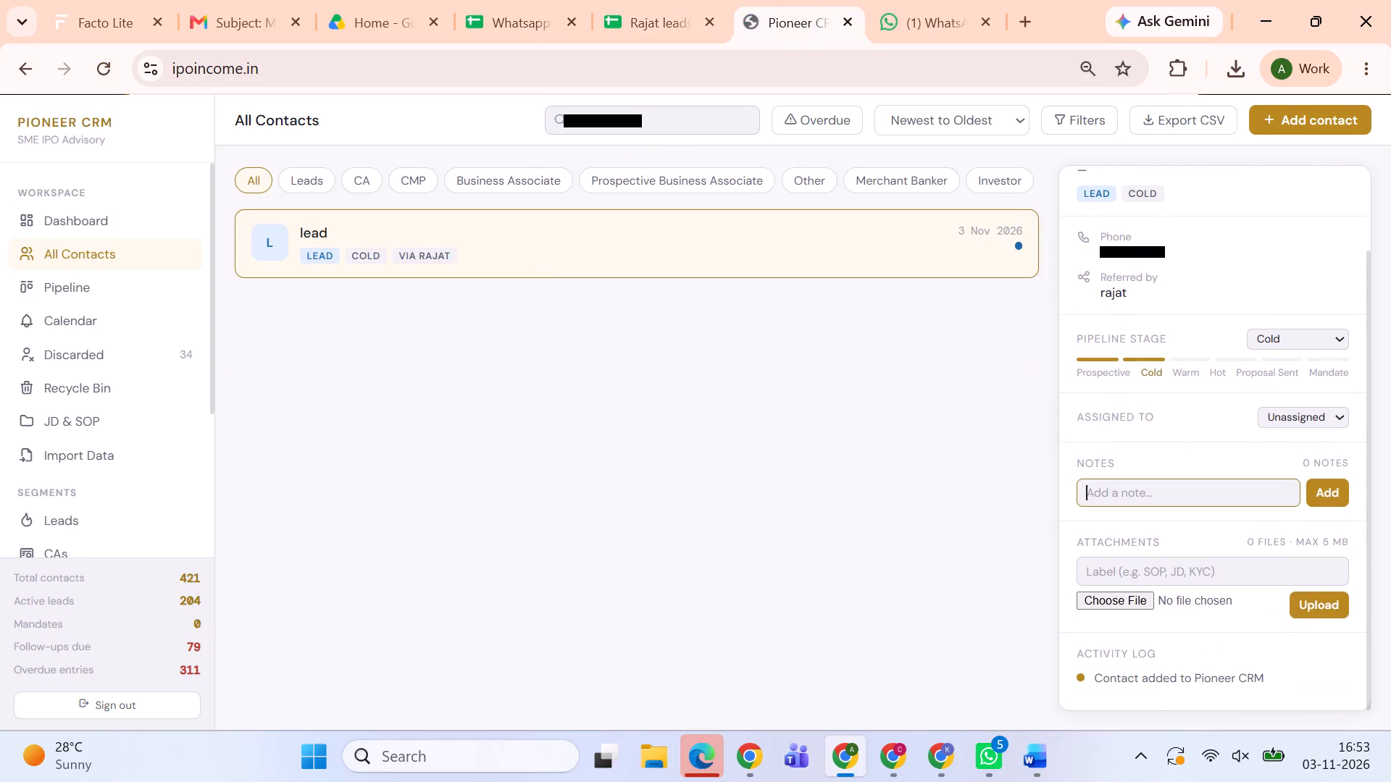
left_click(1166, 492)
type("not ans")
key("space")
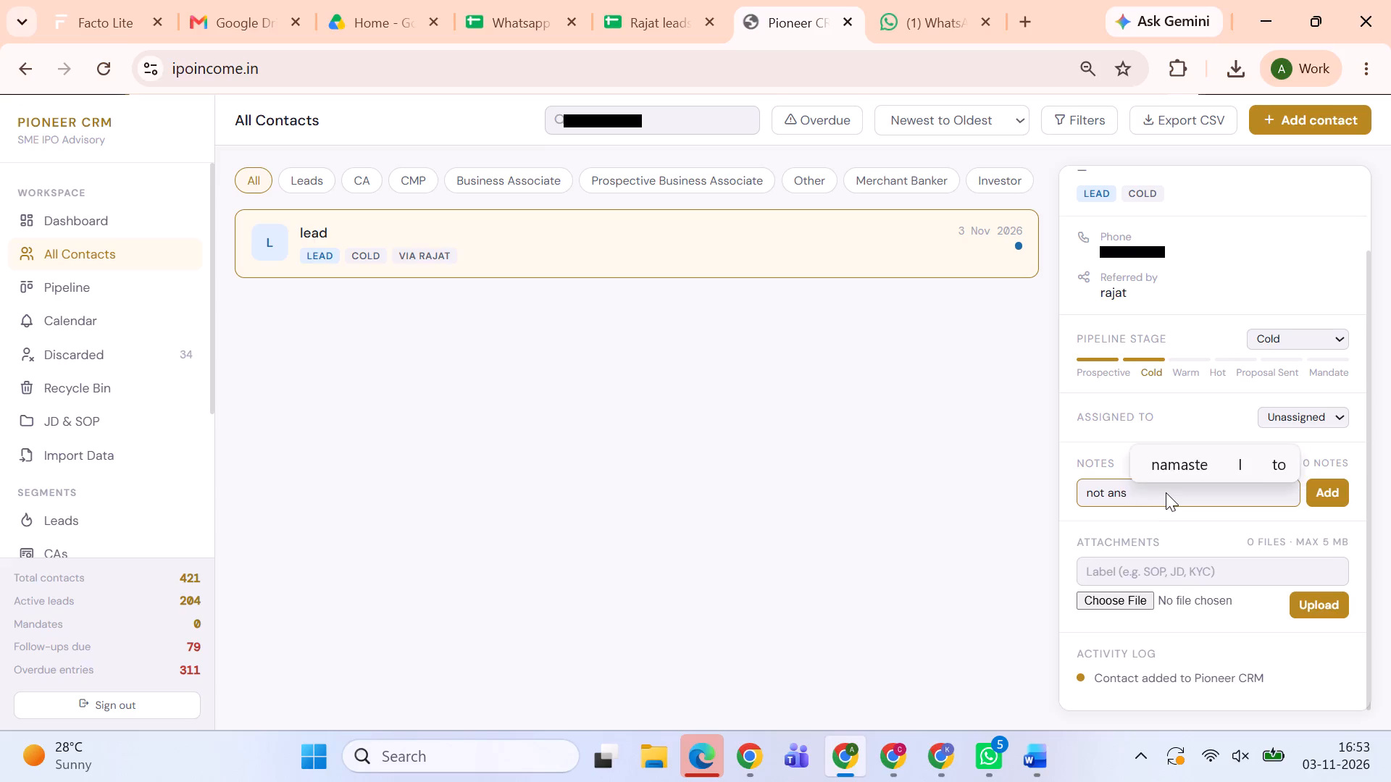
type("my cal")
key("space")
key("BackSpace")
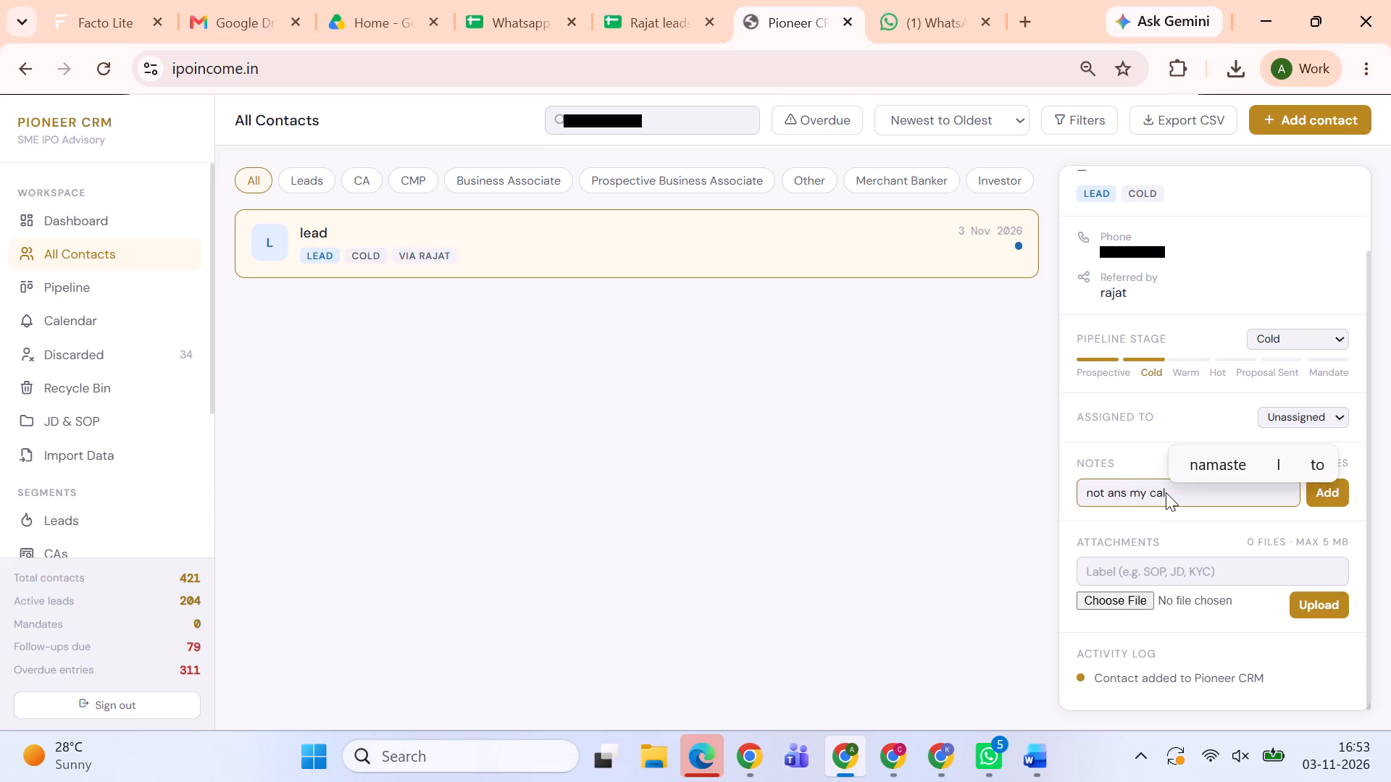
type("l ,send")
key("space")
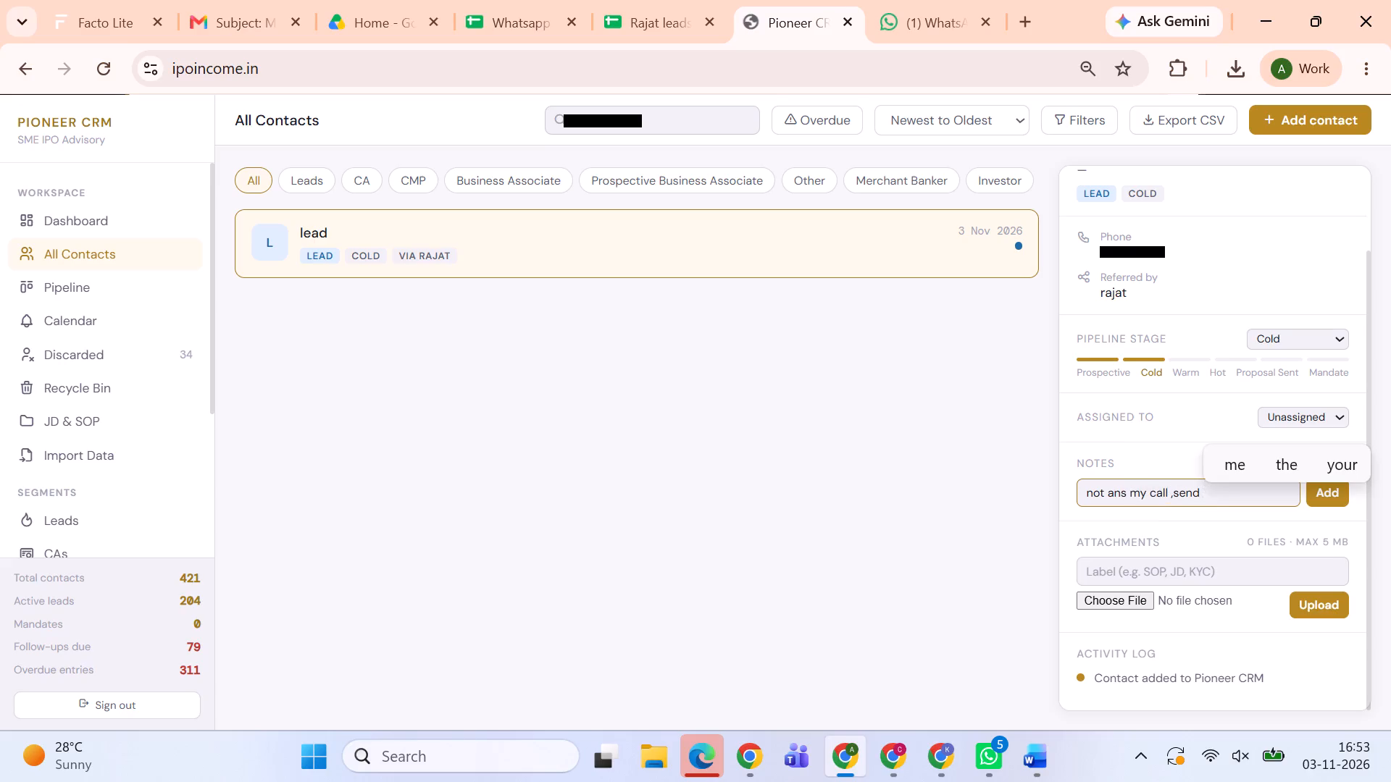
key("BackSpace")
key("BackSpace")
key("BackSpace")
key("BackSpace")
key("BackSpace")
key("space")
type("voice mail mainndaal")
key("BackSpace")
key("BackSpace")
key("BackSpace")
key("BackSpace")
key("BackSpace")
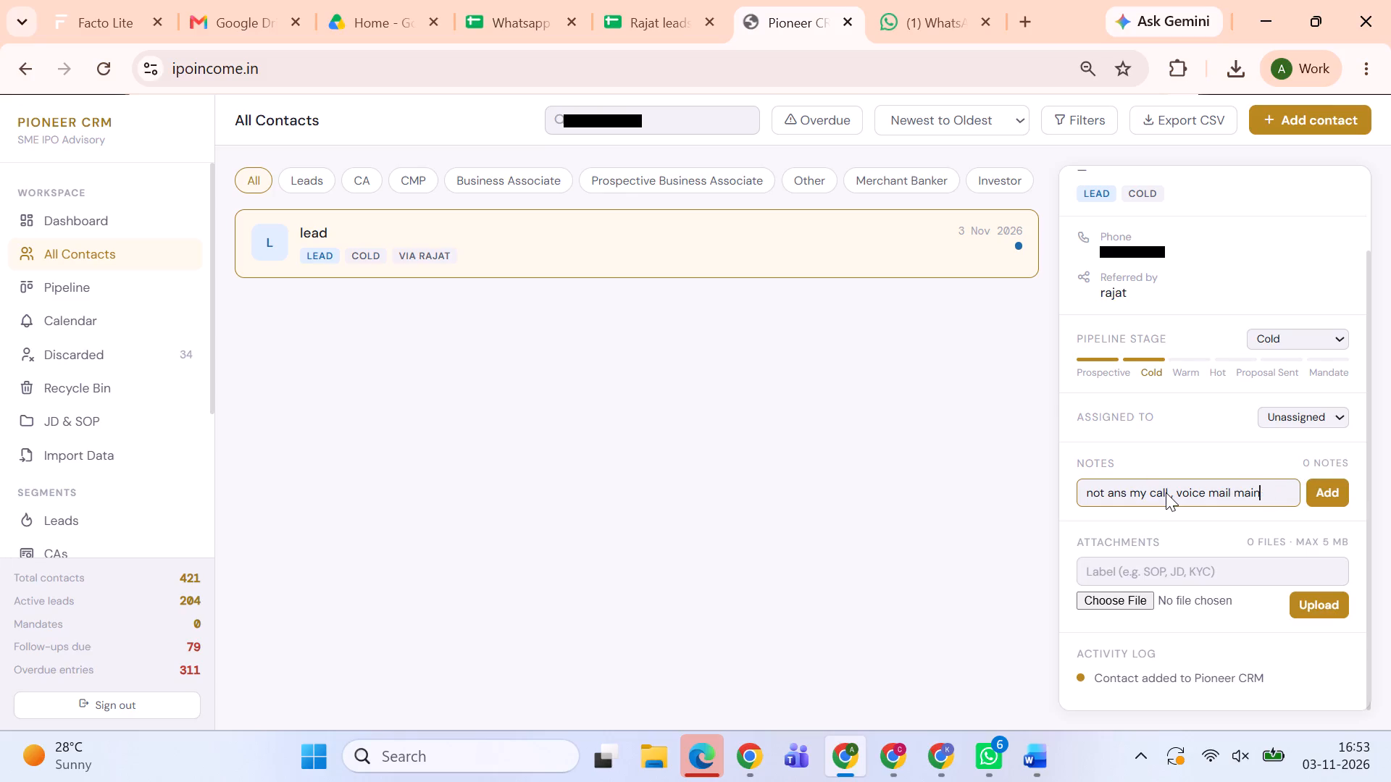
key("space")
type("daal diya")
key("space")
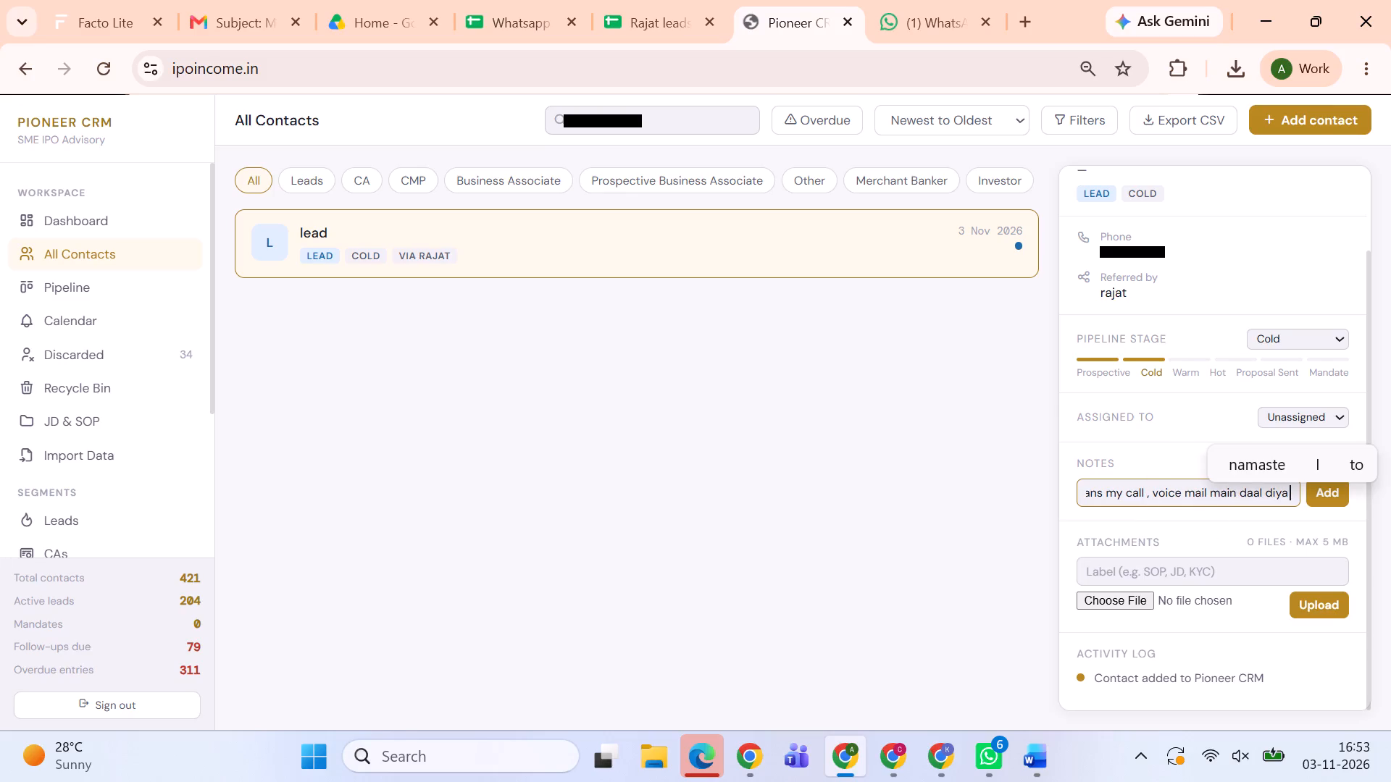
left_click(1183, 448)
left_click(1335, 487)
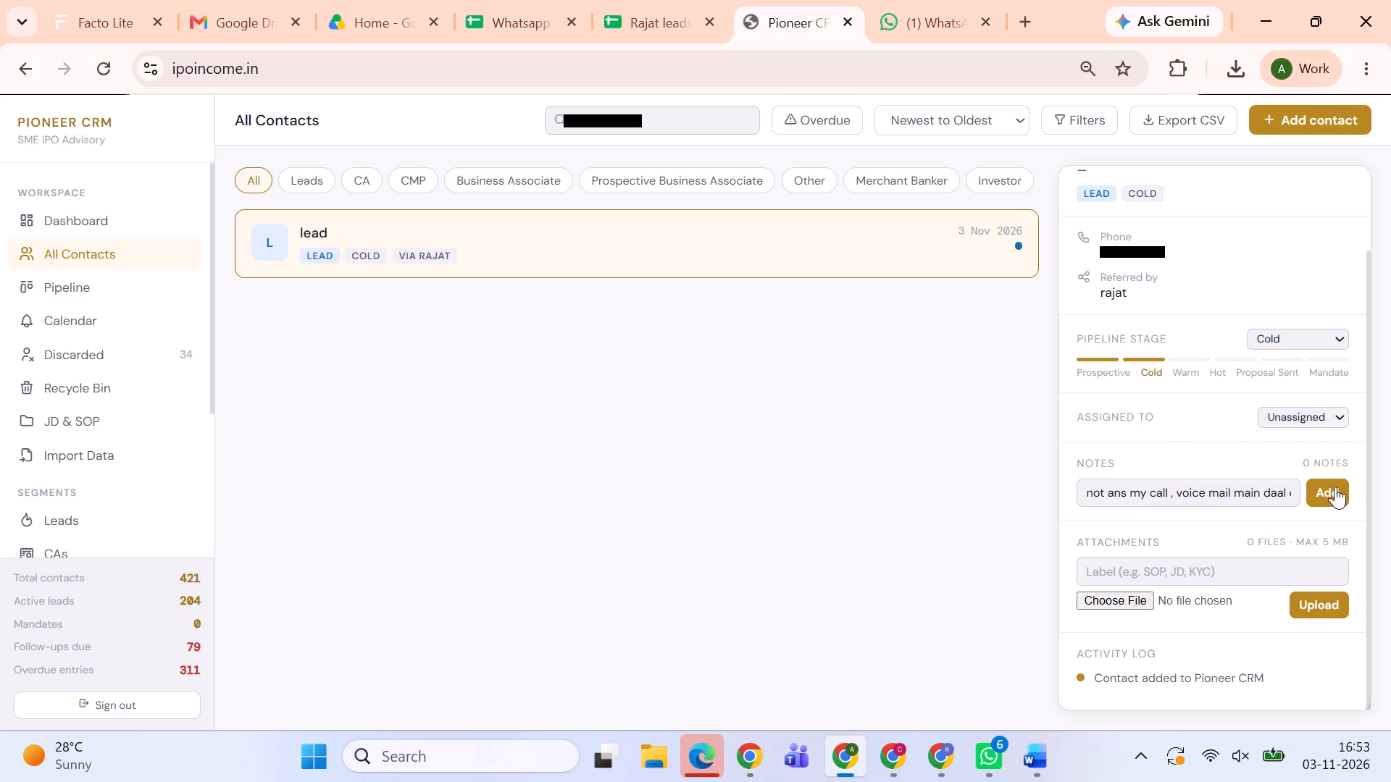
Set the contact's follow-up date to 5 November 2026 and save the update.
scroll(1243, 447, "up", 1)
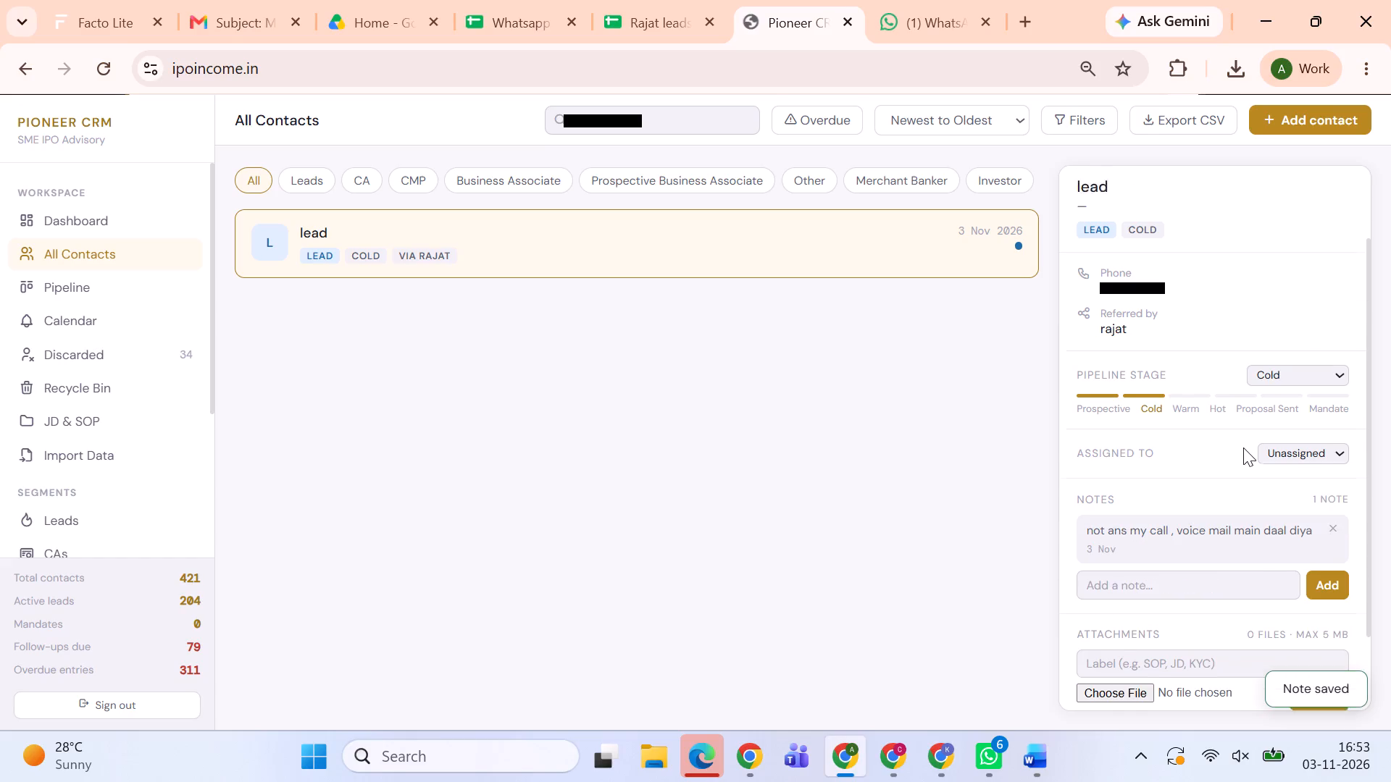
scroll(1243, 447, "up", 1)
left_click(1283, 188)
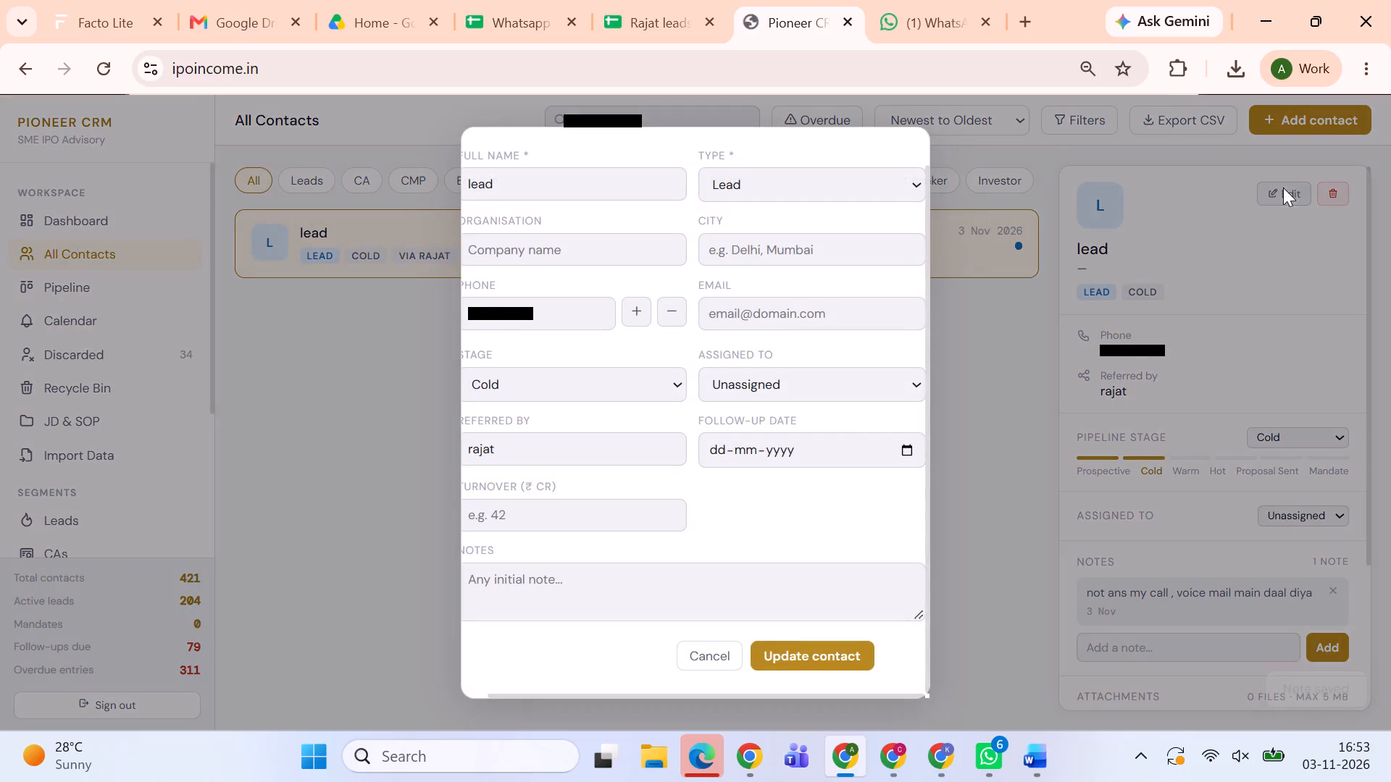
left_click(903, 445)
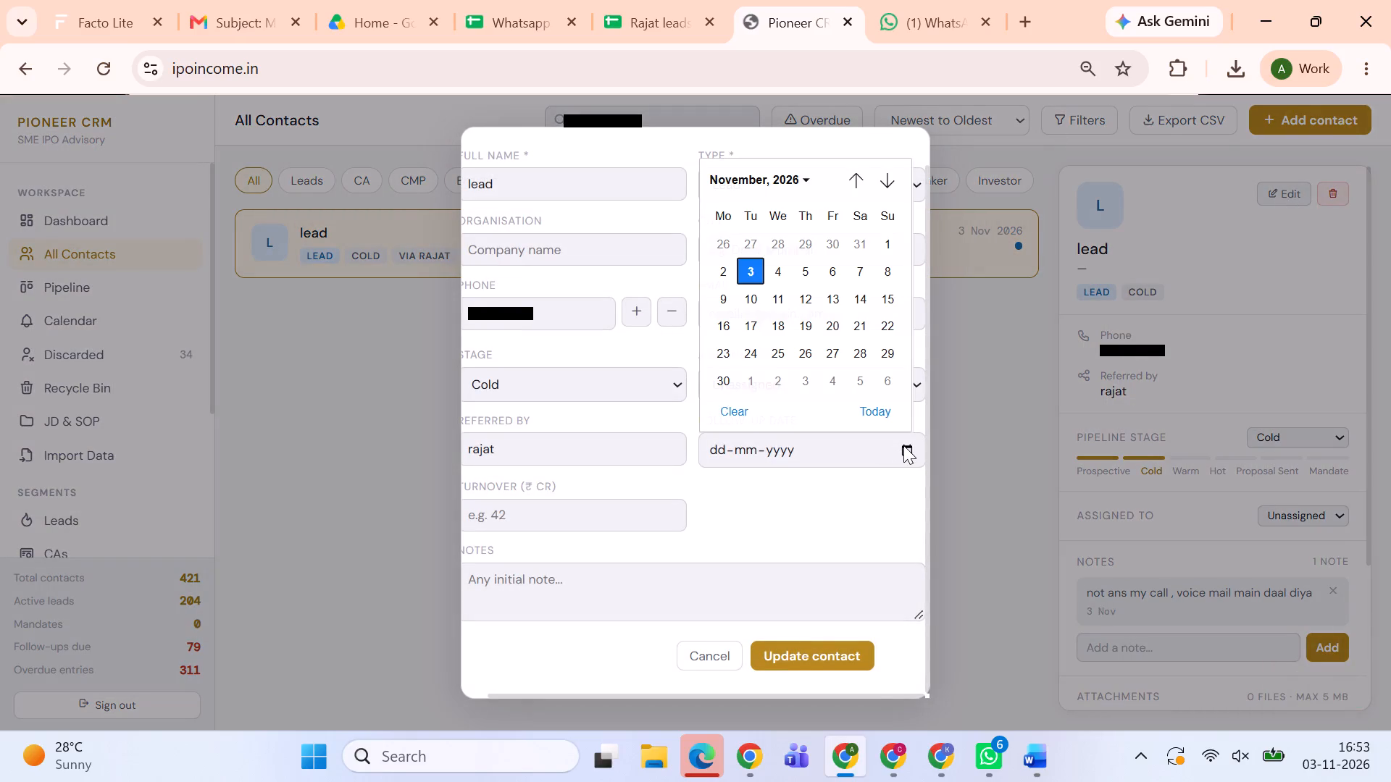
left_click(797, 269)
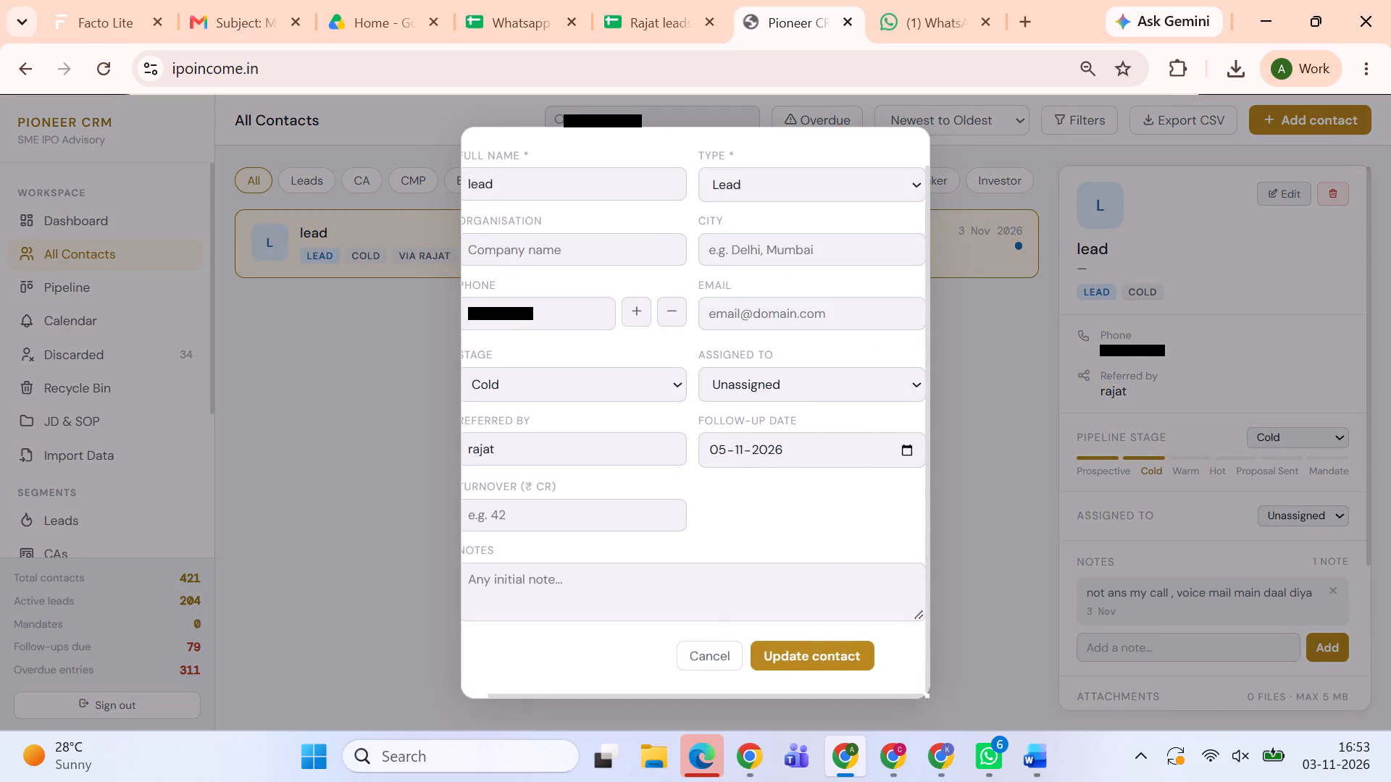
left_click(787, 651)
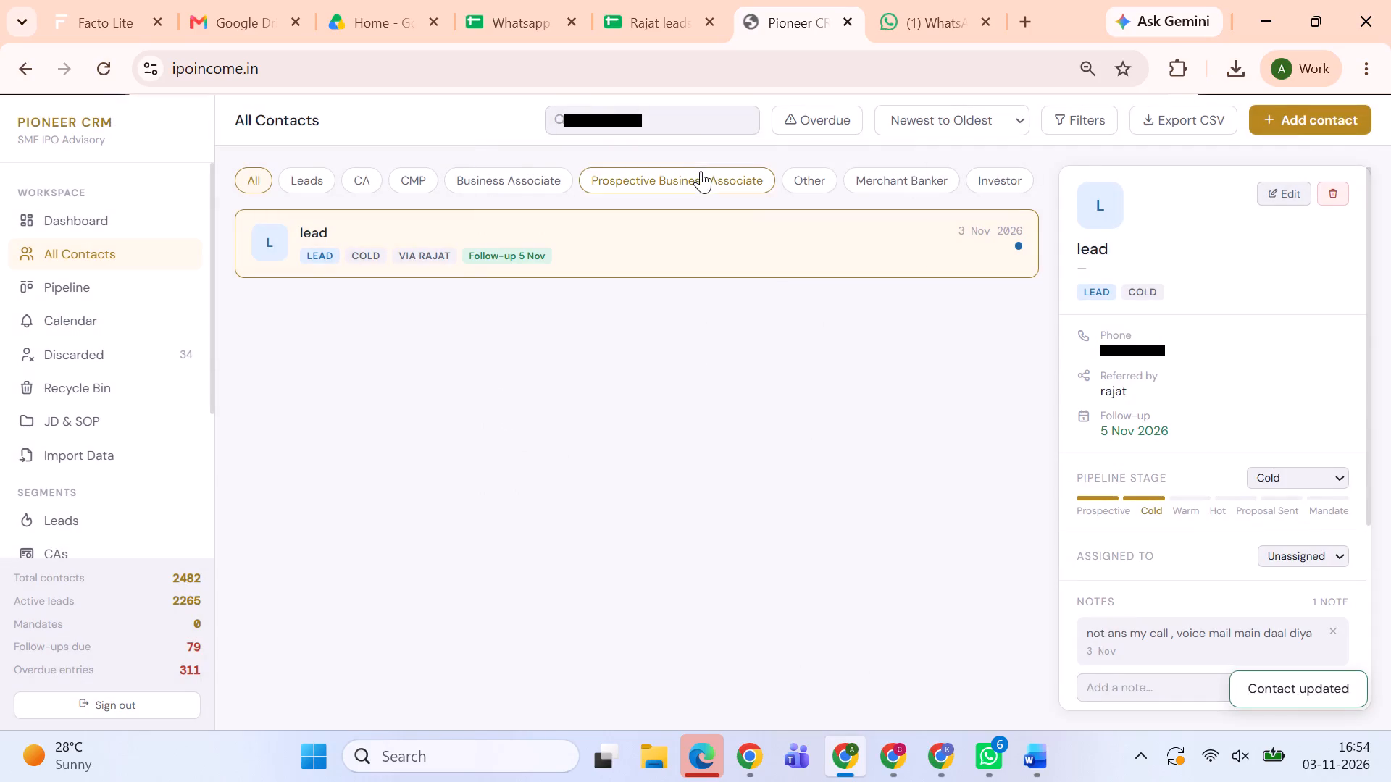
Clear the phone number from the contact search.
left_click(685, 130)
key("BackSpace")
key("BackSpace")
key("BackSpace")
key("BackSpace")
key("BackSpace")
key("BackSpace")
key("BackSpace")
key("BackSpace")
key("BackSpace")
key("BackSpace")
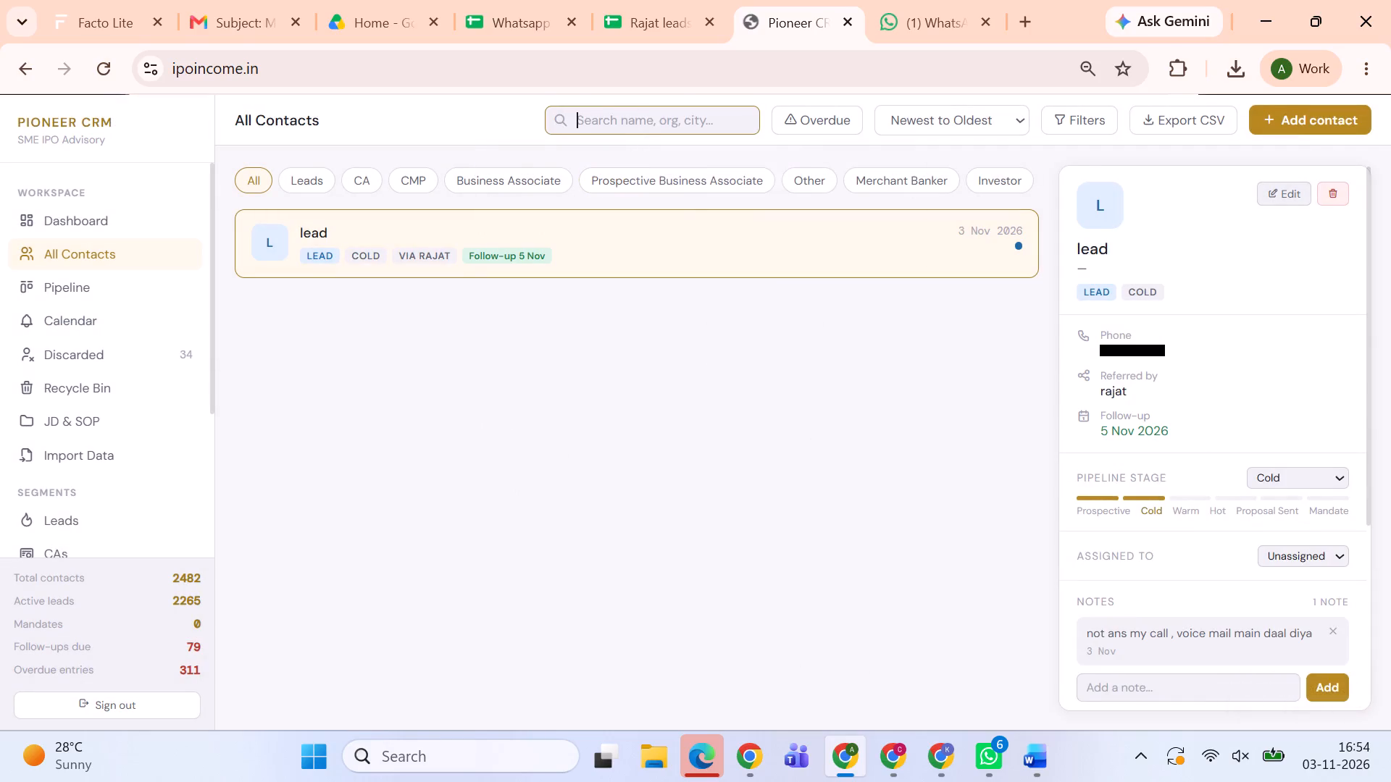
In the Rajat leads status sheet, replace lead 25's status in cell C27 with "voice mail main daal diya".
left_click(653, 0)
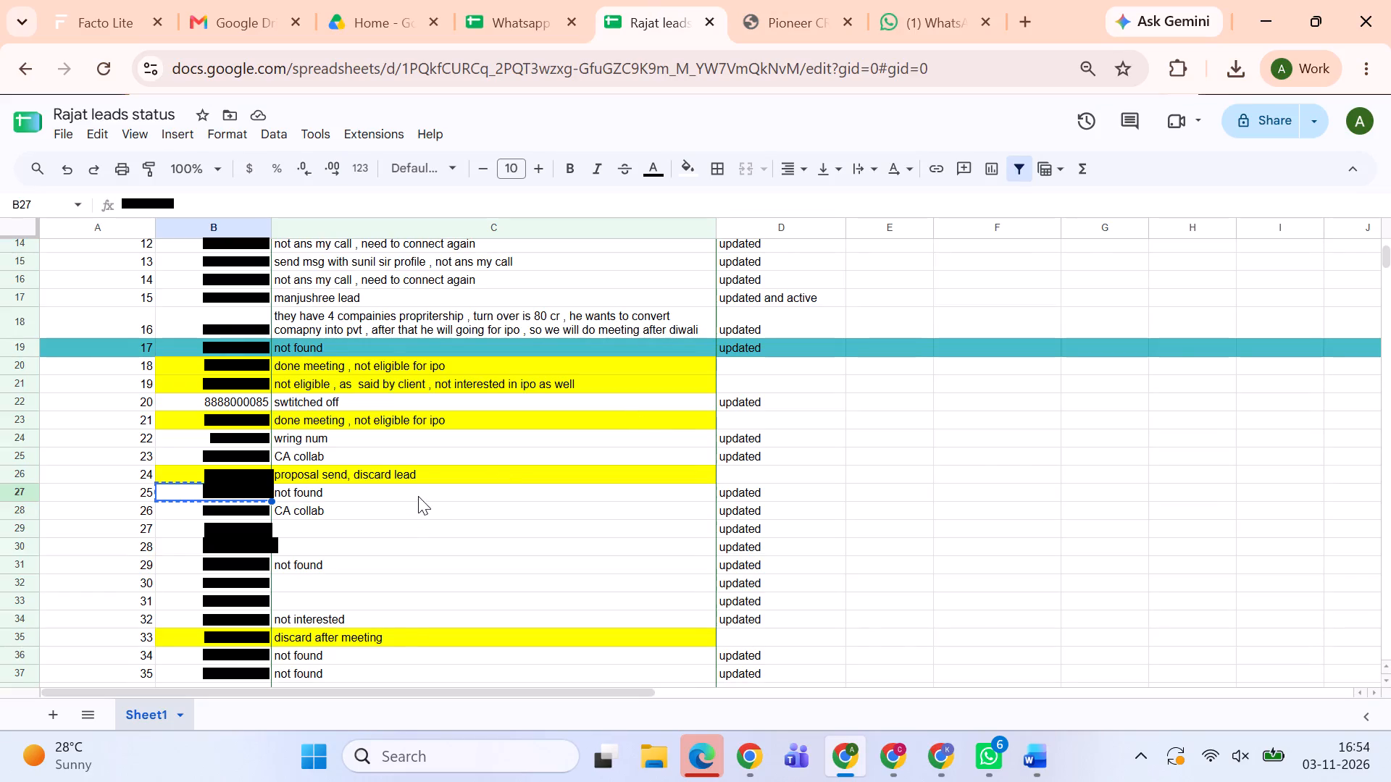
left_click(418, 496)
key("BackSpace")
type("voice mail main daa")
key("space")
key("BackSpace")
type("l diya")
key("Return")
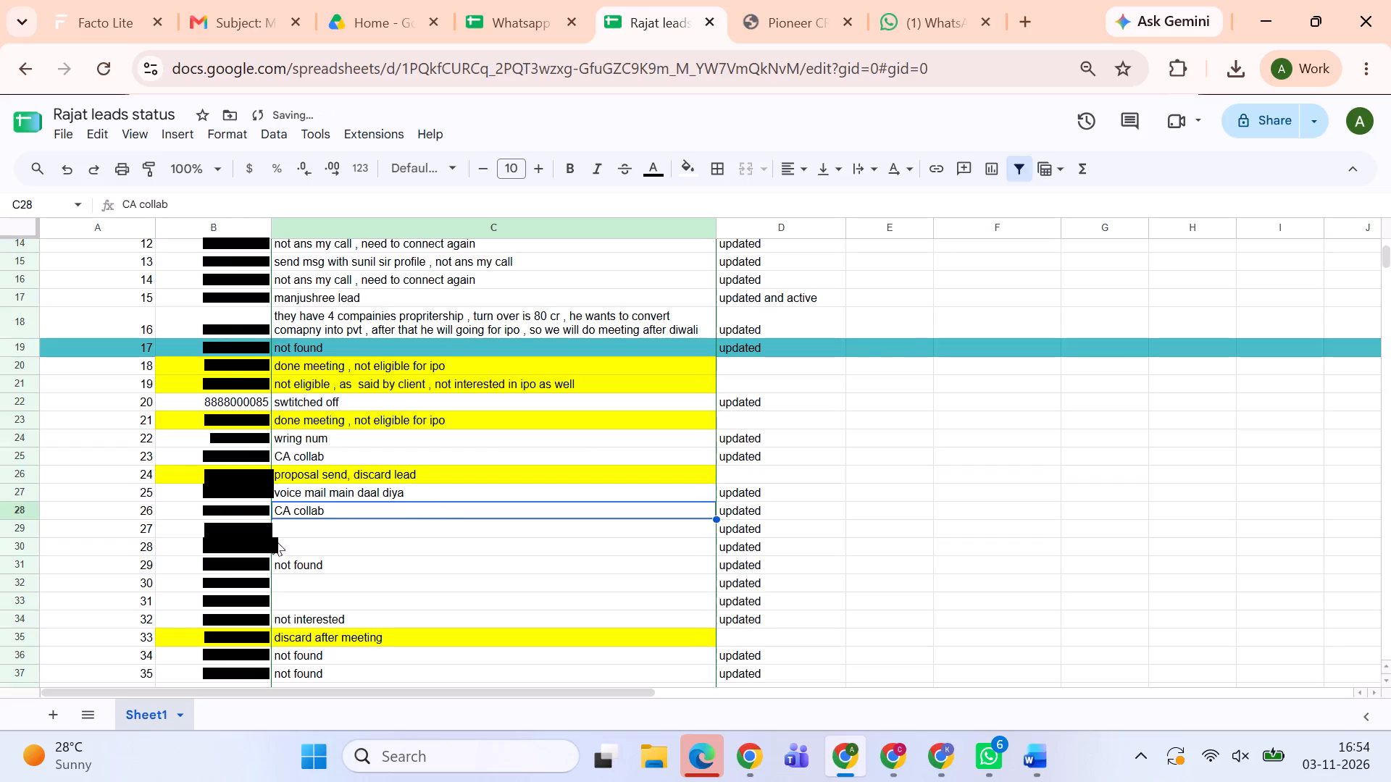
Select lead 27's phone number in cell B29.
left_click(264, 532)
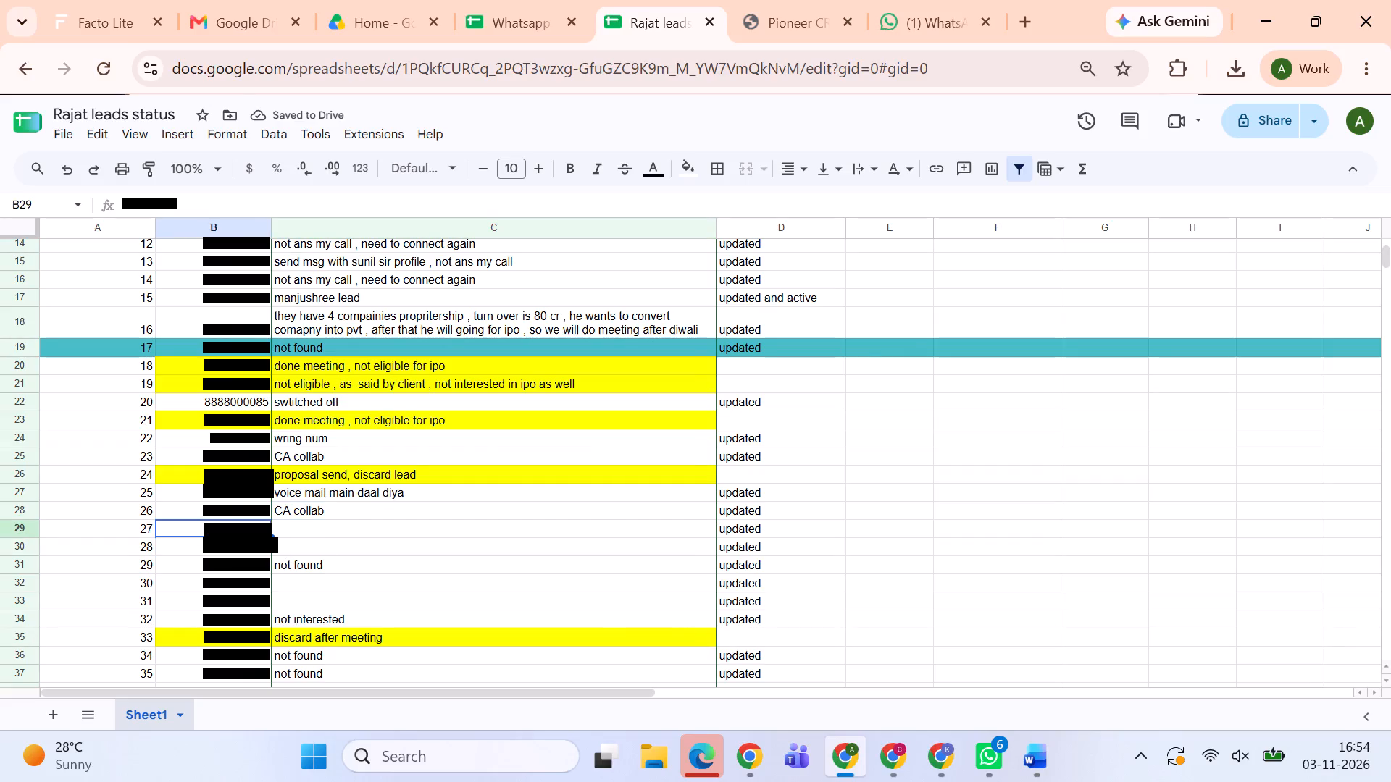
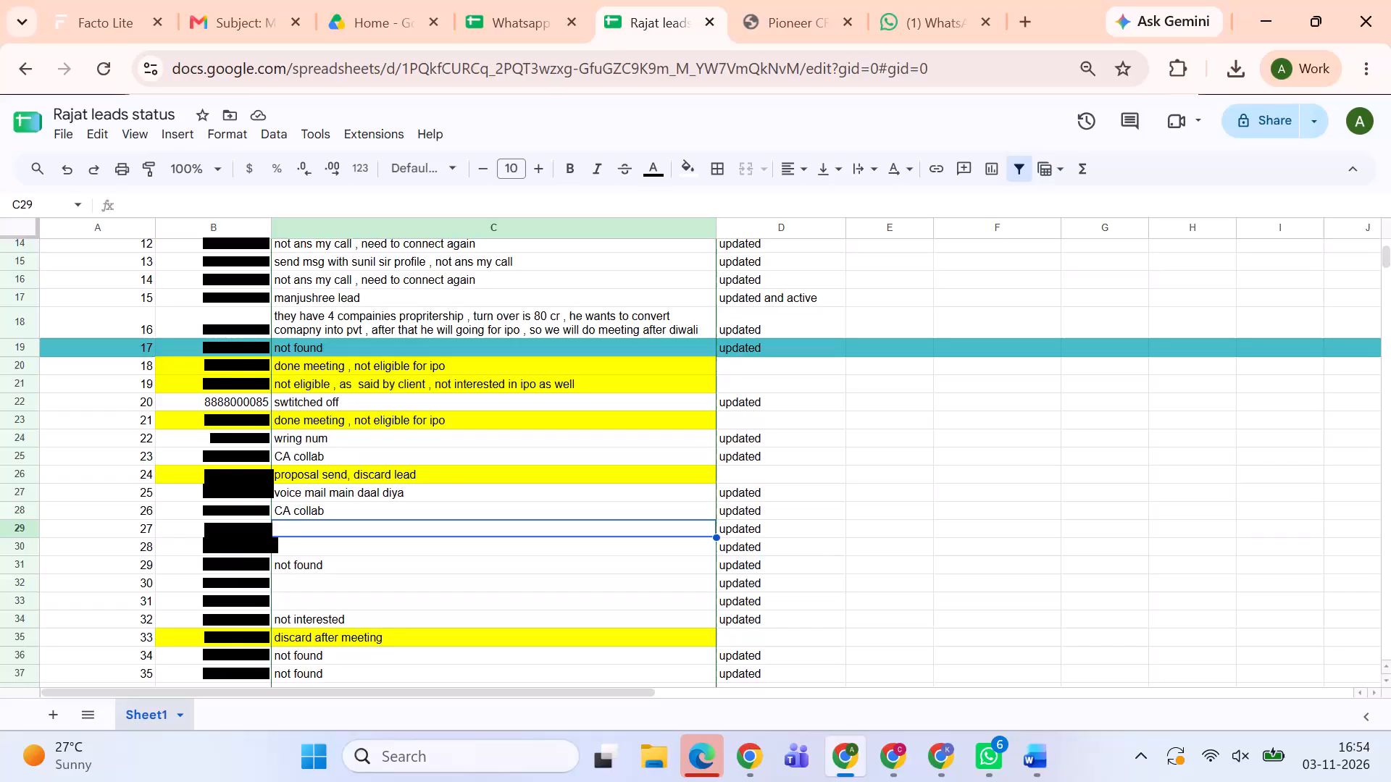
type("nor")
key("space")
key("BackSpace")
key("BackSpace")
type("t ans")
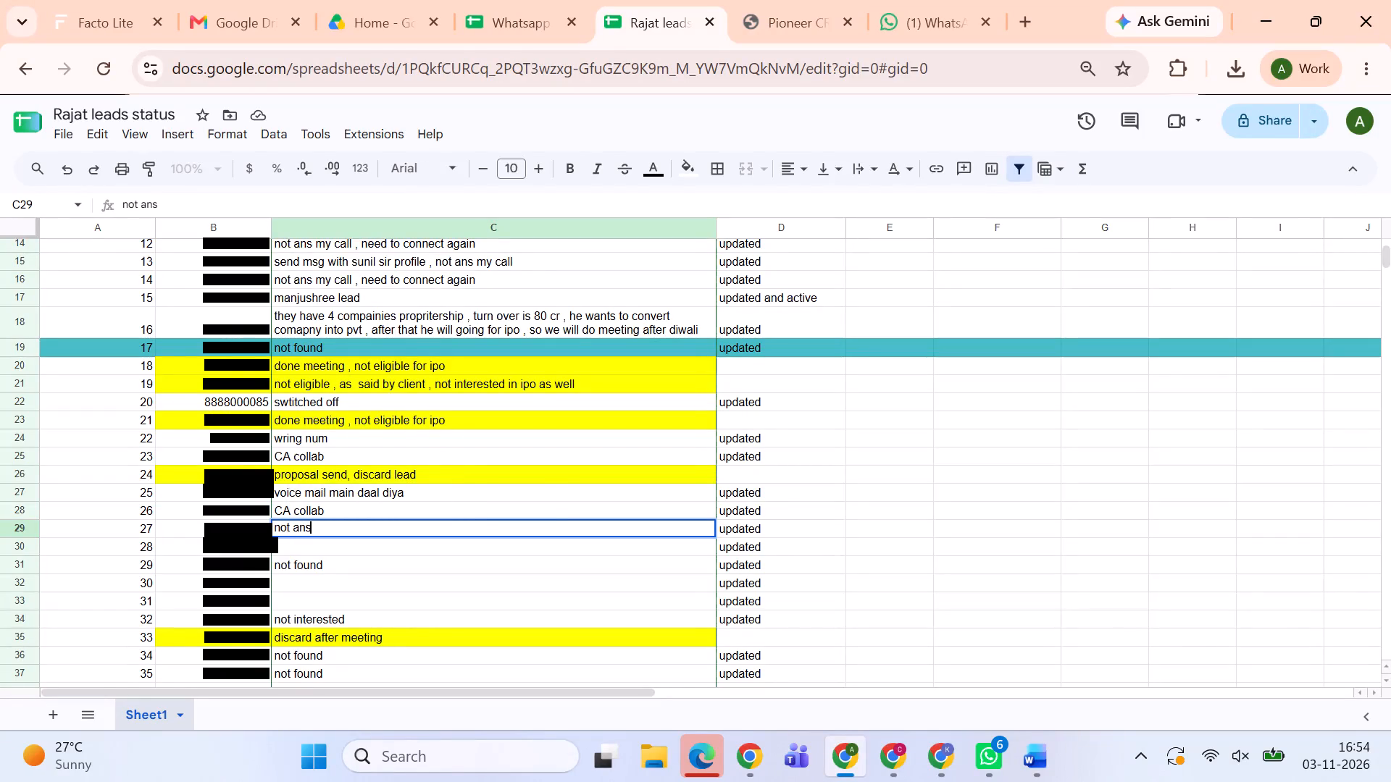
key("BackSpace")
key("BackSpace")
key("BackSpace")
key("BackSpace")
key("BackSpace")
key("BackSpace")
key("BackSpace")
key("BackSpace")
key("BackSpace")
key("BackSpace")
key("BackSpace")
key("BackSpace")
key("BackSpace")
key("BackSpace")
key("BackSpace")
Enter "cut call" as lead 27's status in cell C29.
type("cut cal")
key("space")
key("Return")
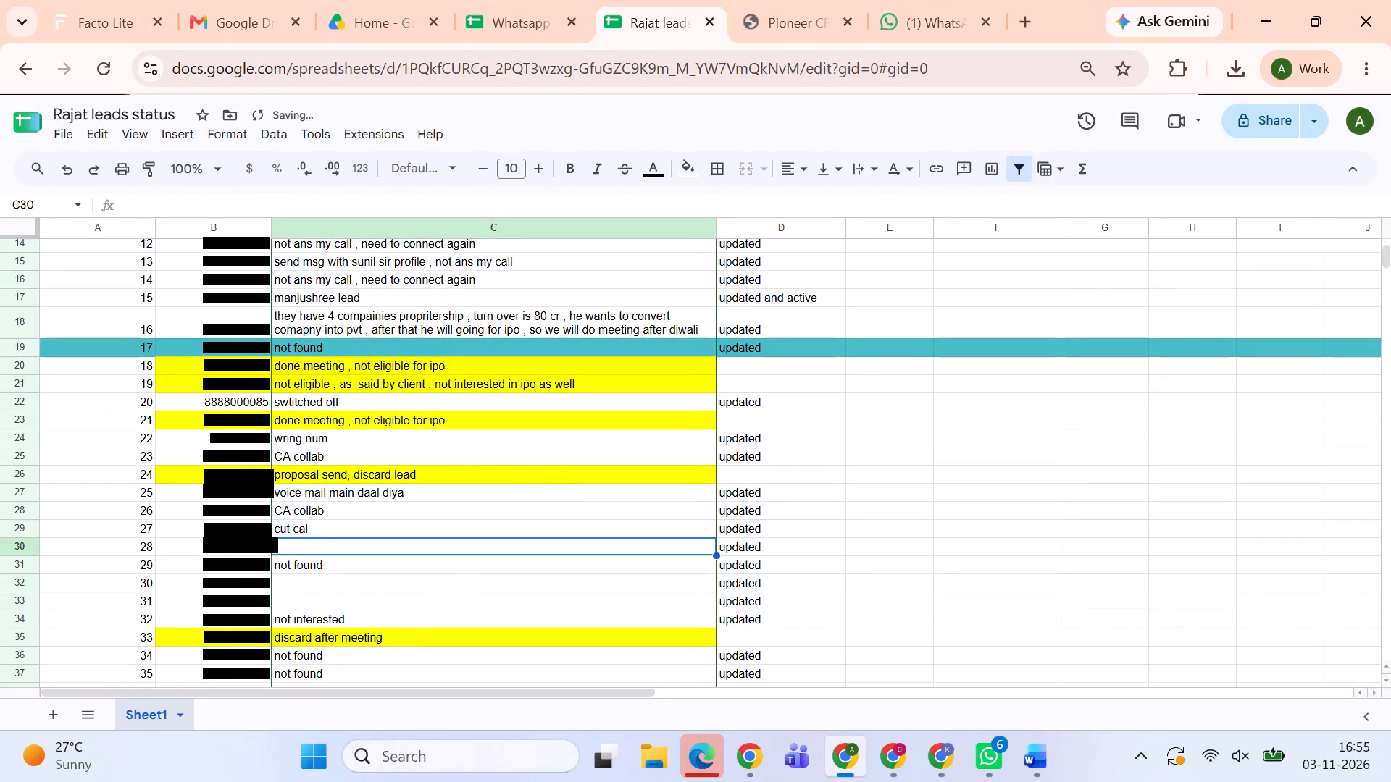
double_click(305, 529)
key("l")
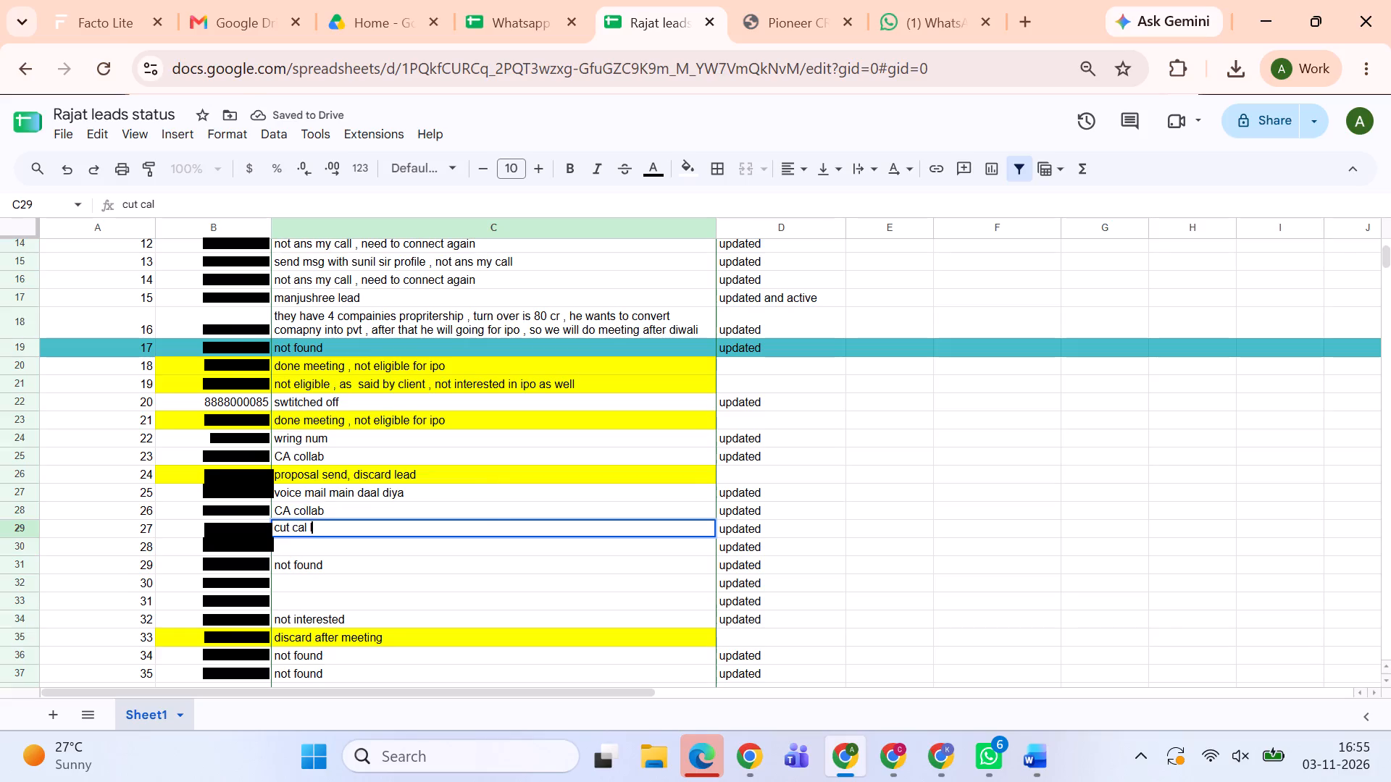
key("BackSpace")
key("BackSpace")
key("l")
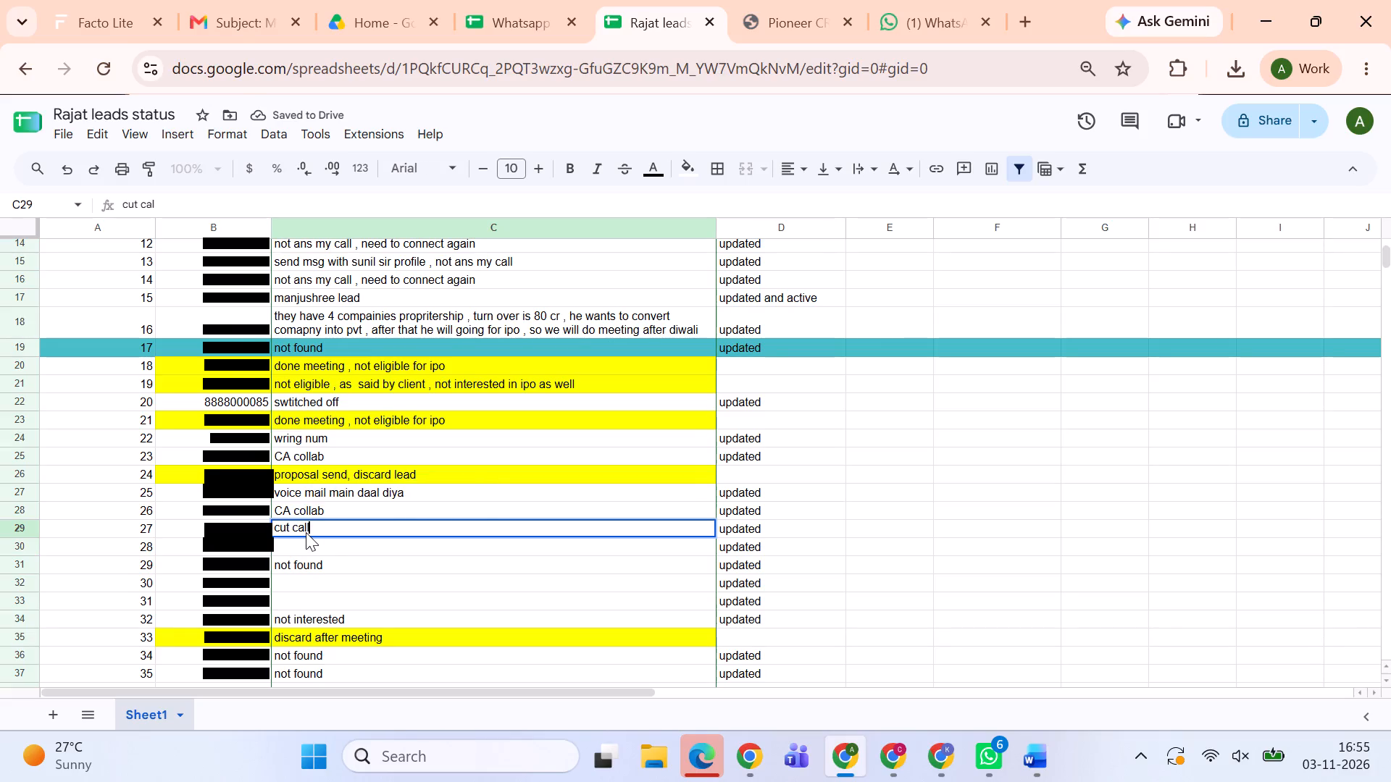
key("Return")
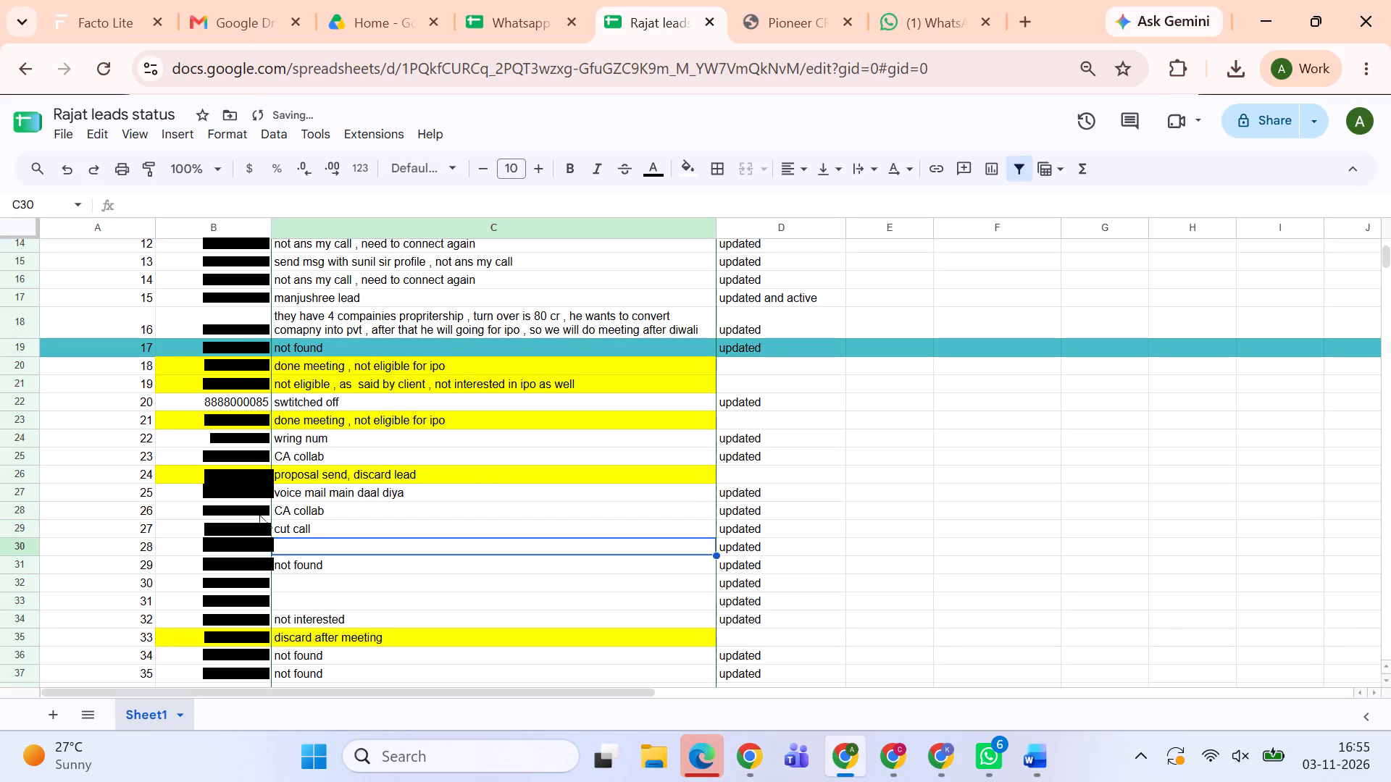
Select lead 27's phone number in cell B29.
left_click(260, 528)
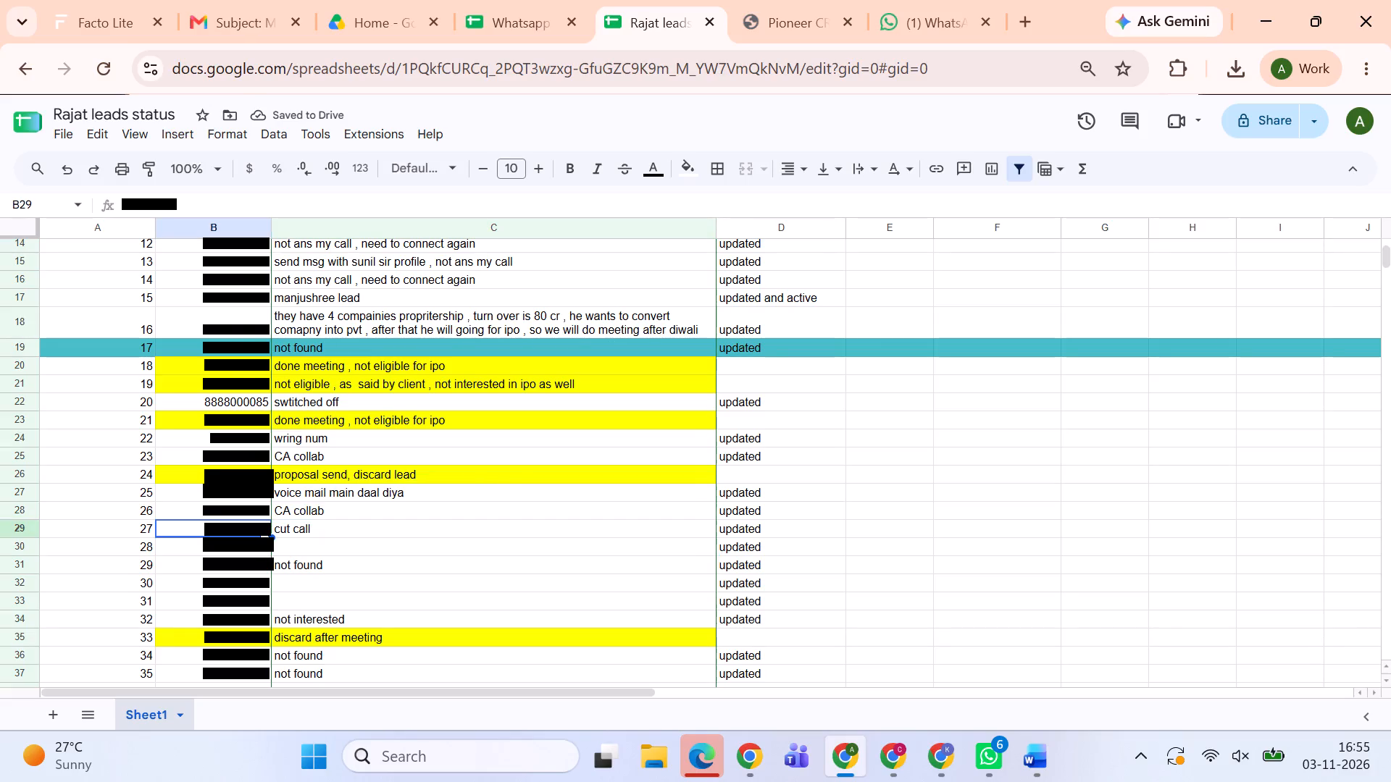
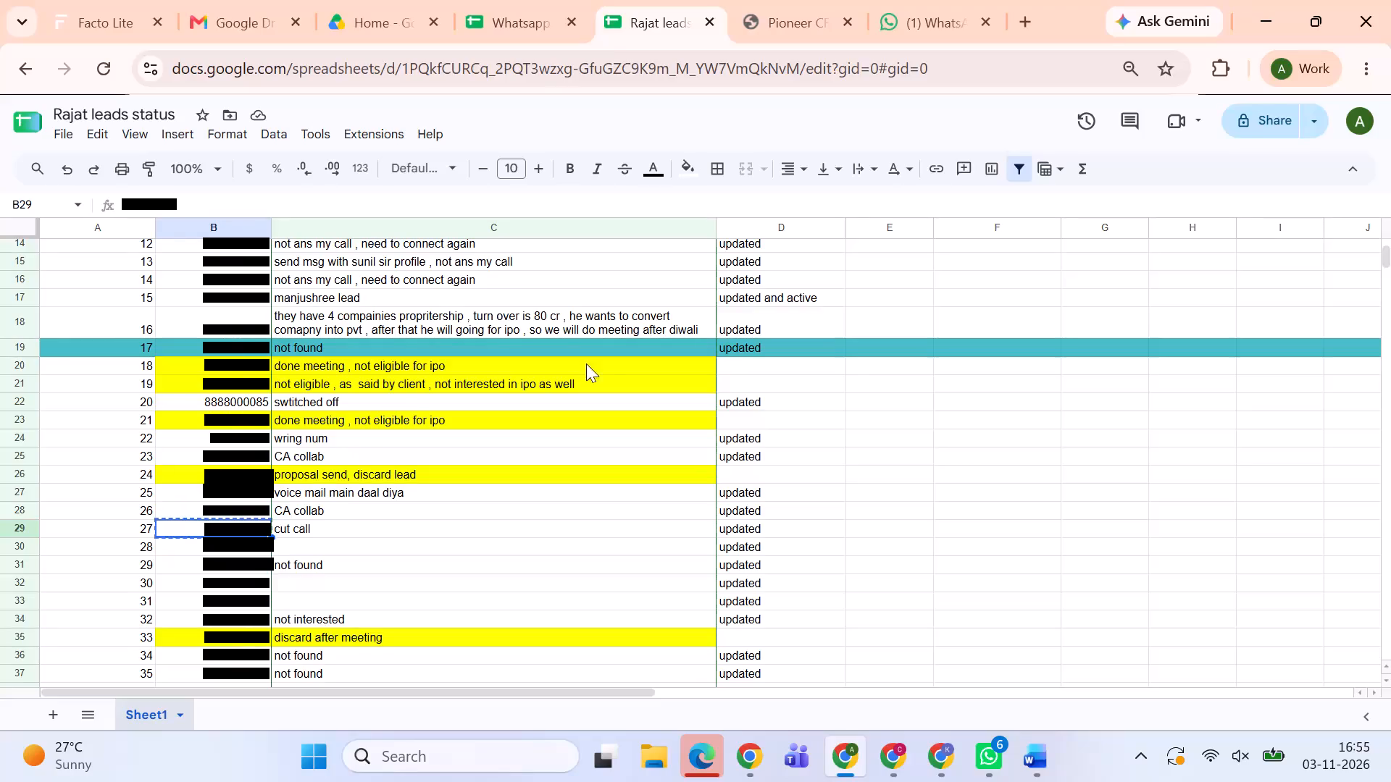
Search the Pioneer CRM contacts for lead 27's copied phone number and open the matching contact.
left_click(946, 519)
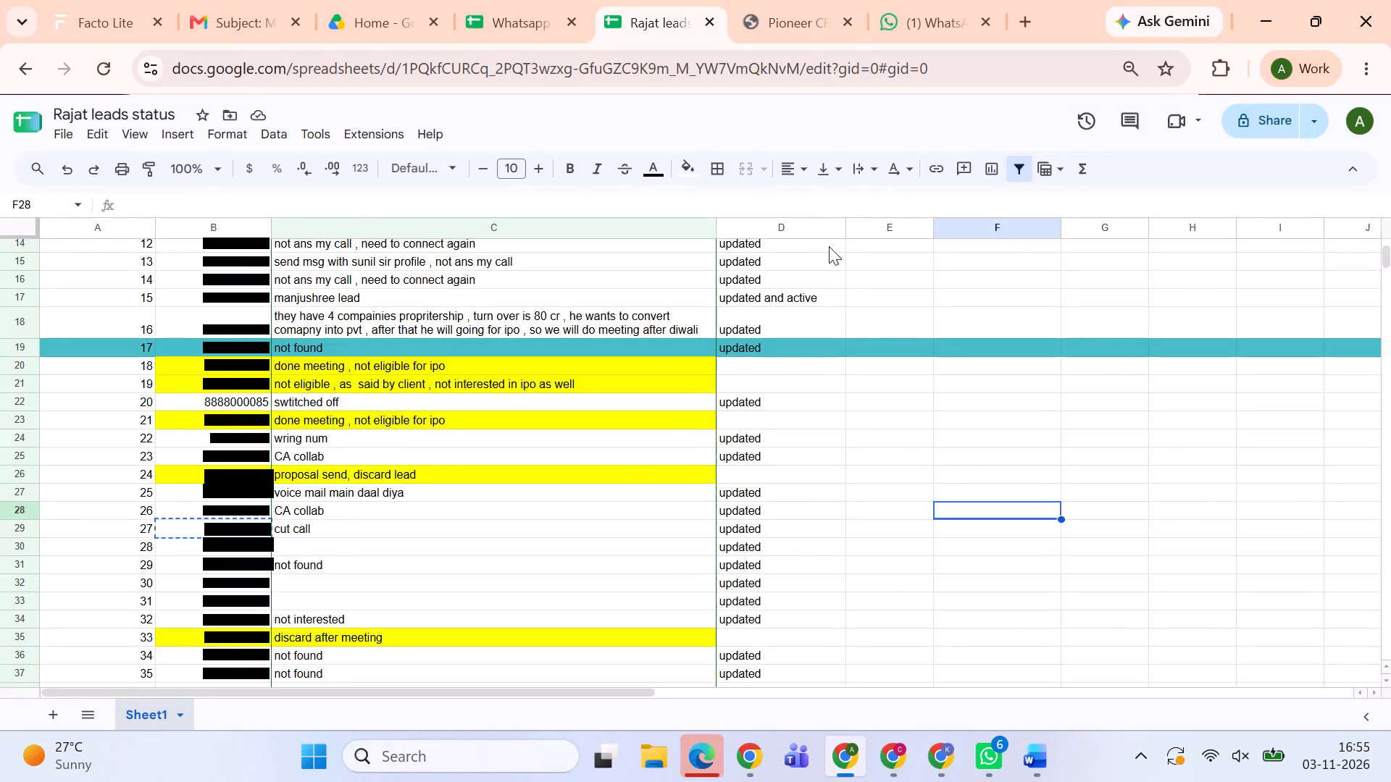
left_click(798, 0)
left_click(691, 126)
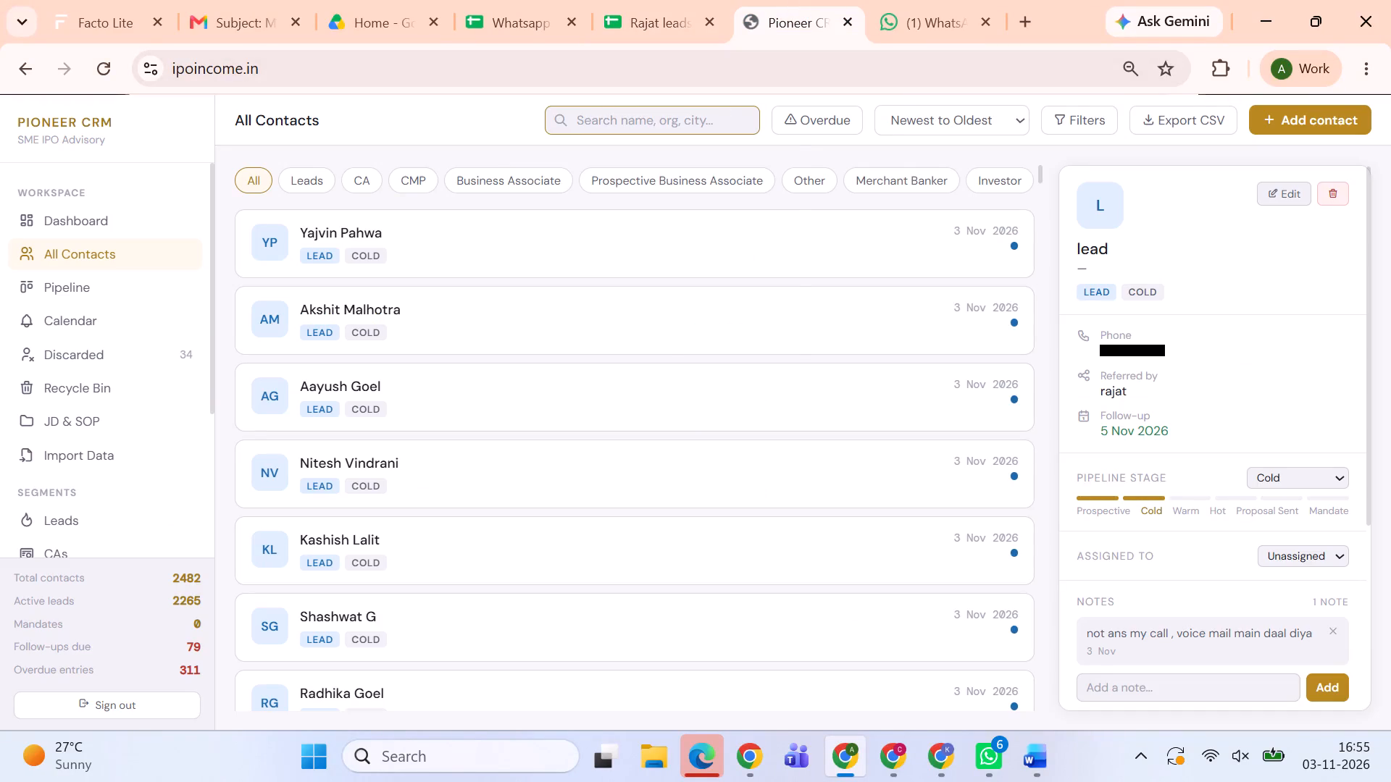
key("ctrl+v")
left_click(676, 249)
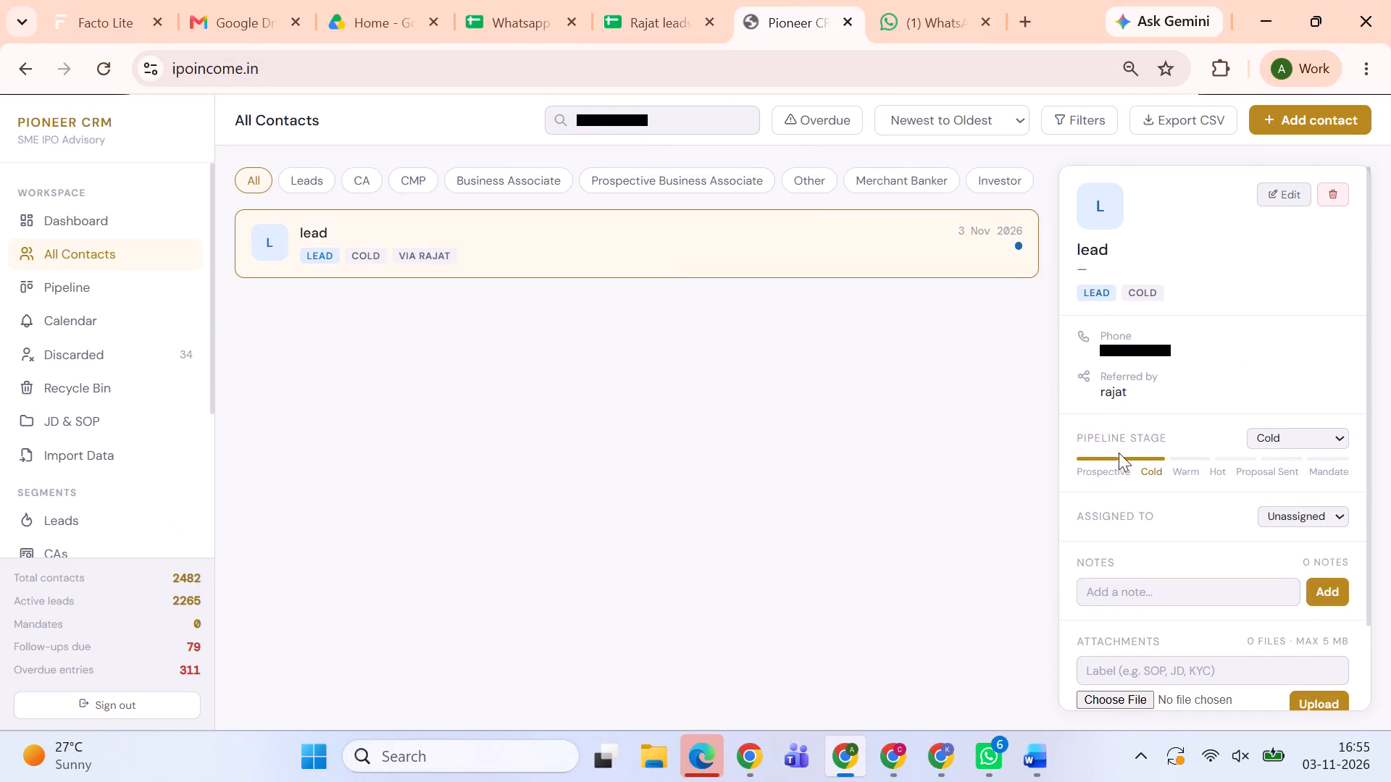
Add the note "cut call" to lead 27's contact.
scroll(1119, 453, "down", 1)
left_click(1150, 506)
type("cut call")
key("space")
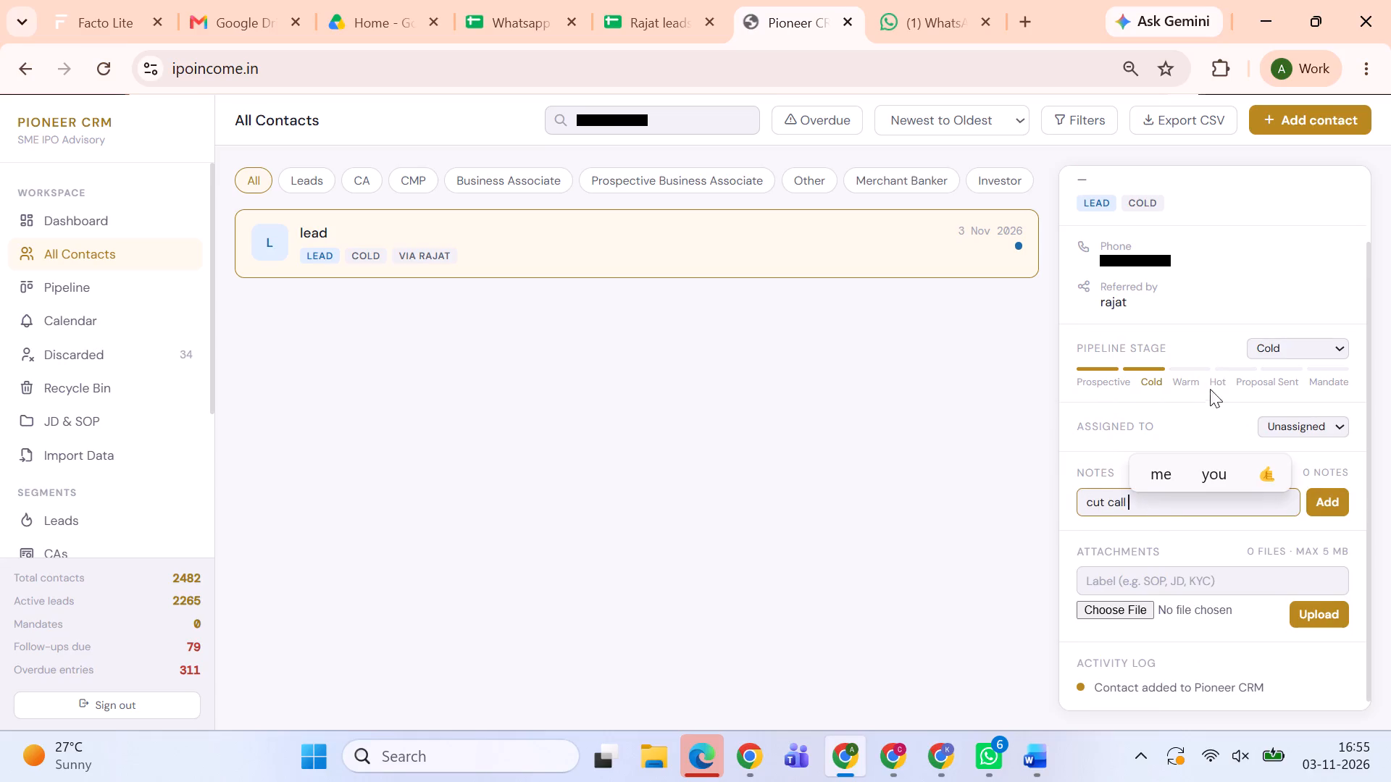
left_click(1205, 400)
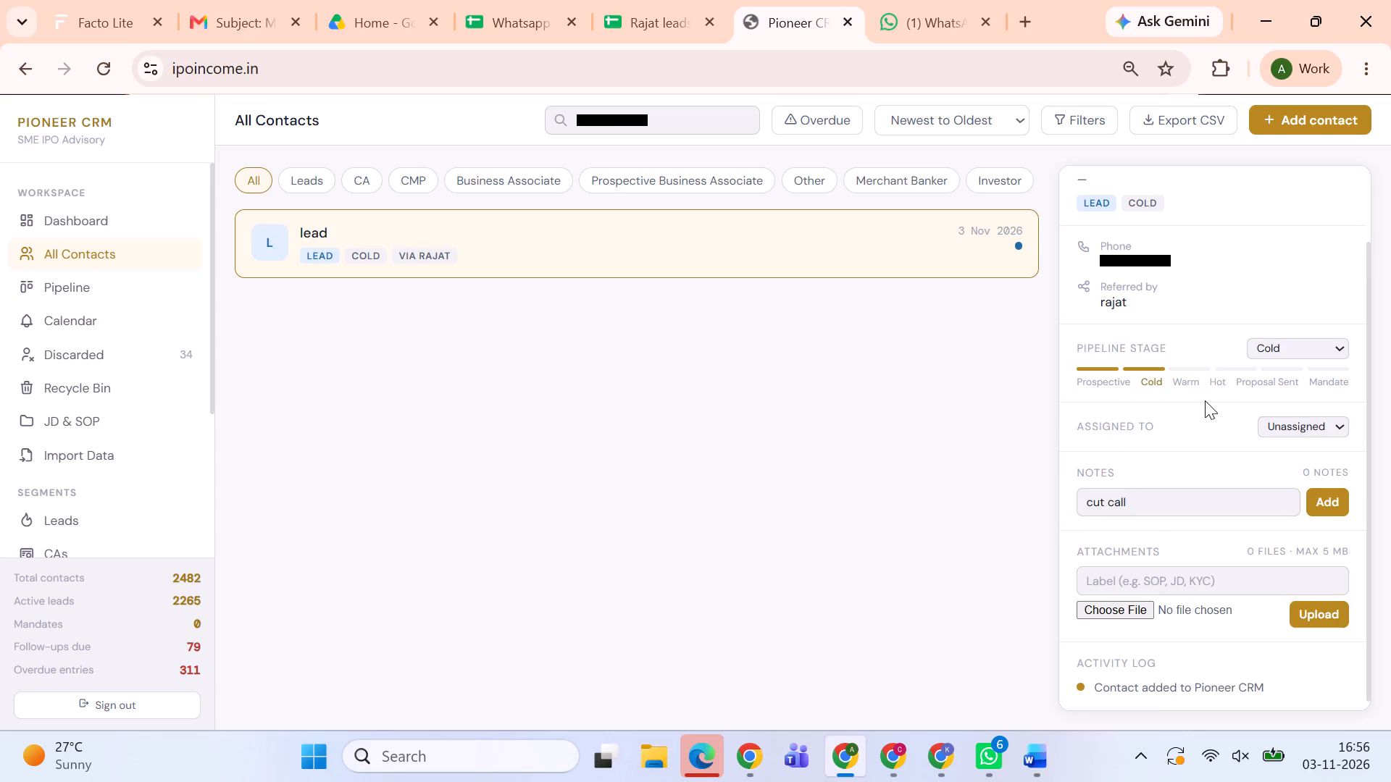
left_click(1325, 500)
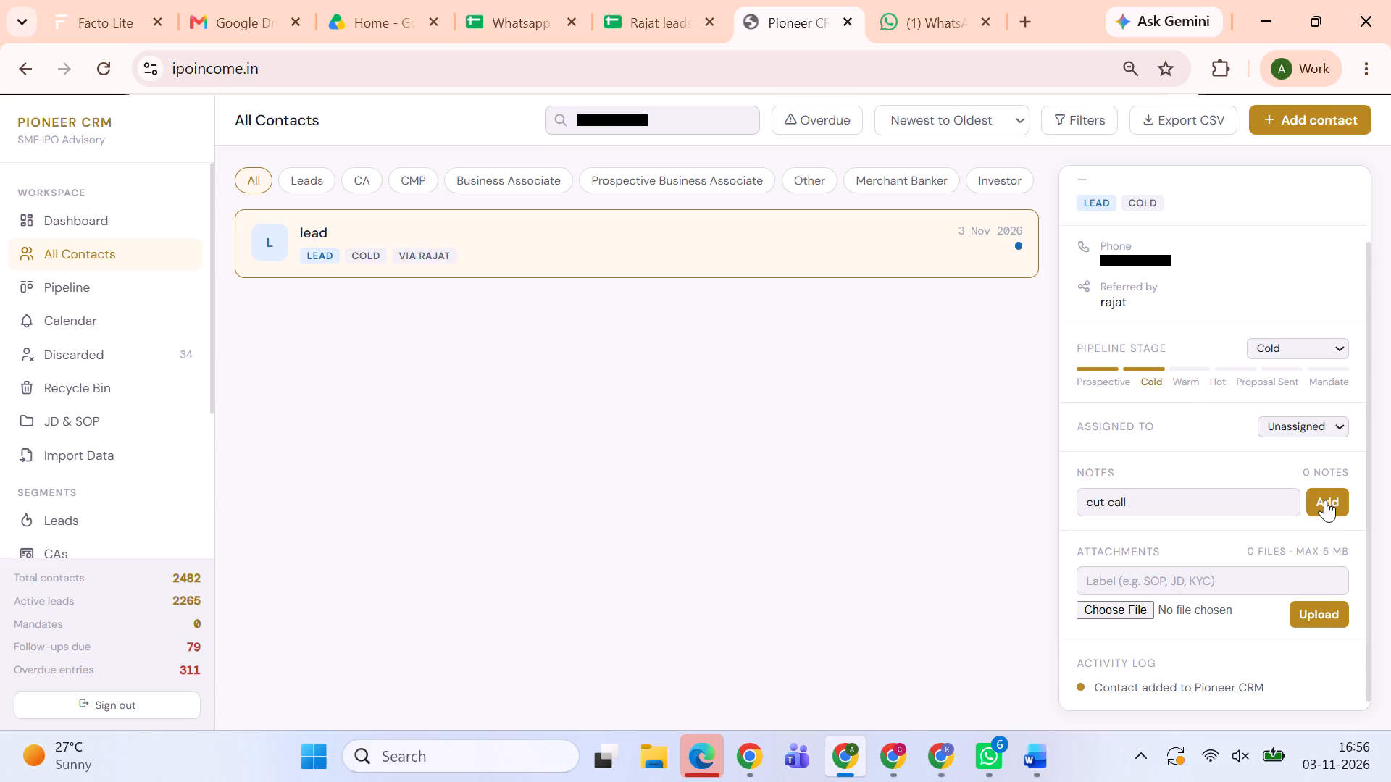
Set lead 27's follow-up date to 5 November 2026 and save the contact update.
scroll(1225, 448, "up", 2)
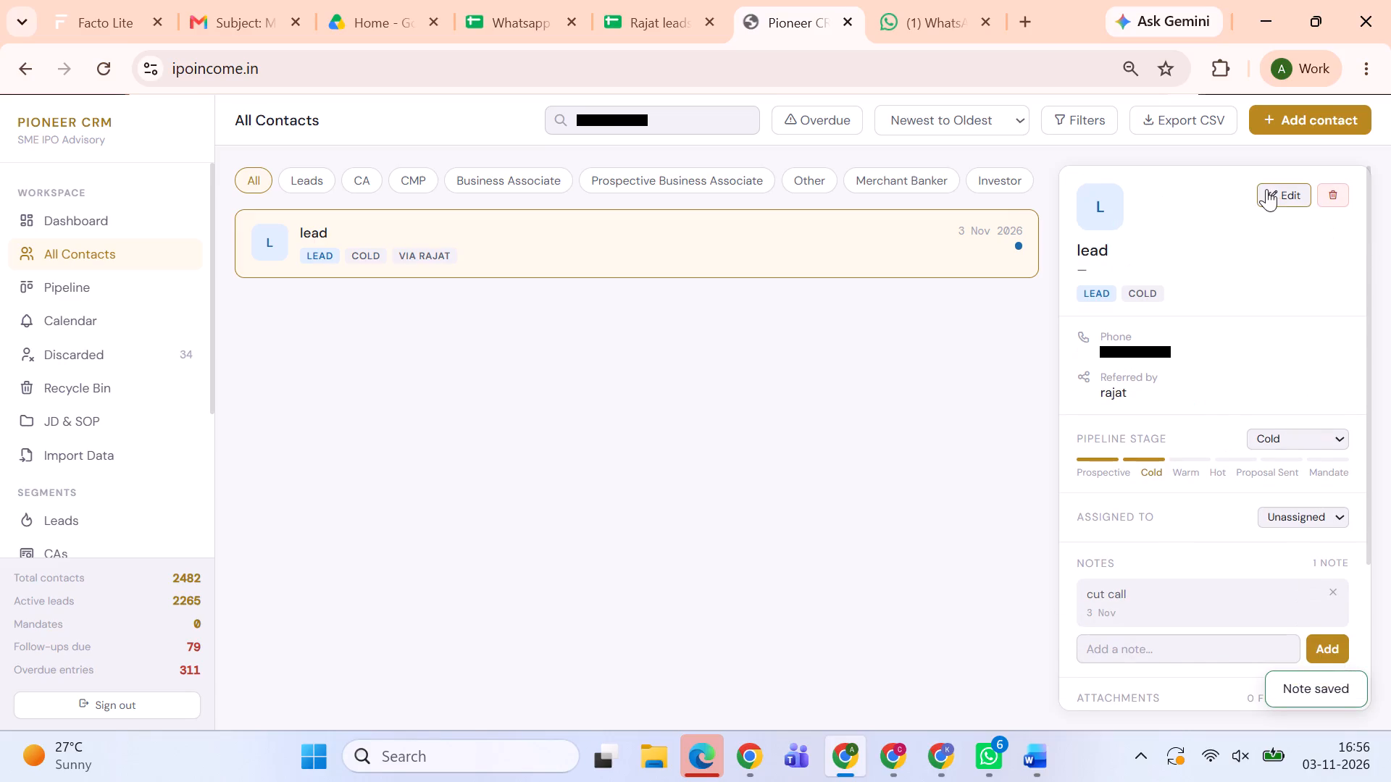
left_click(1266, 189)
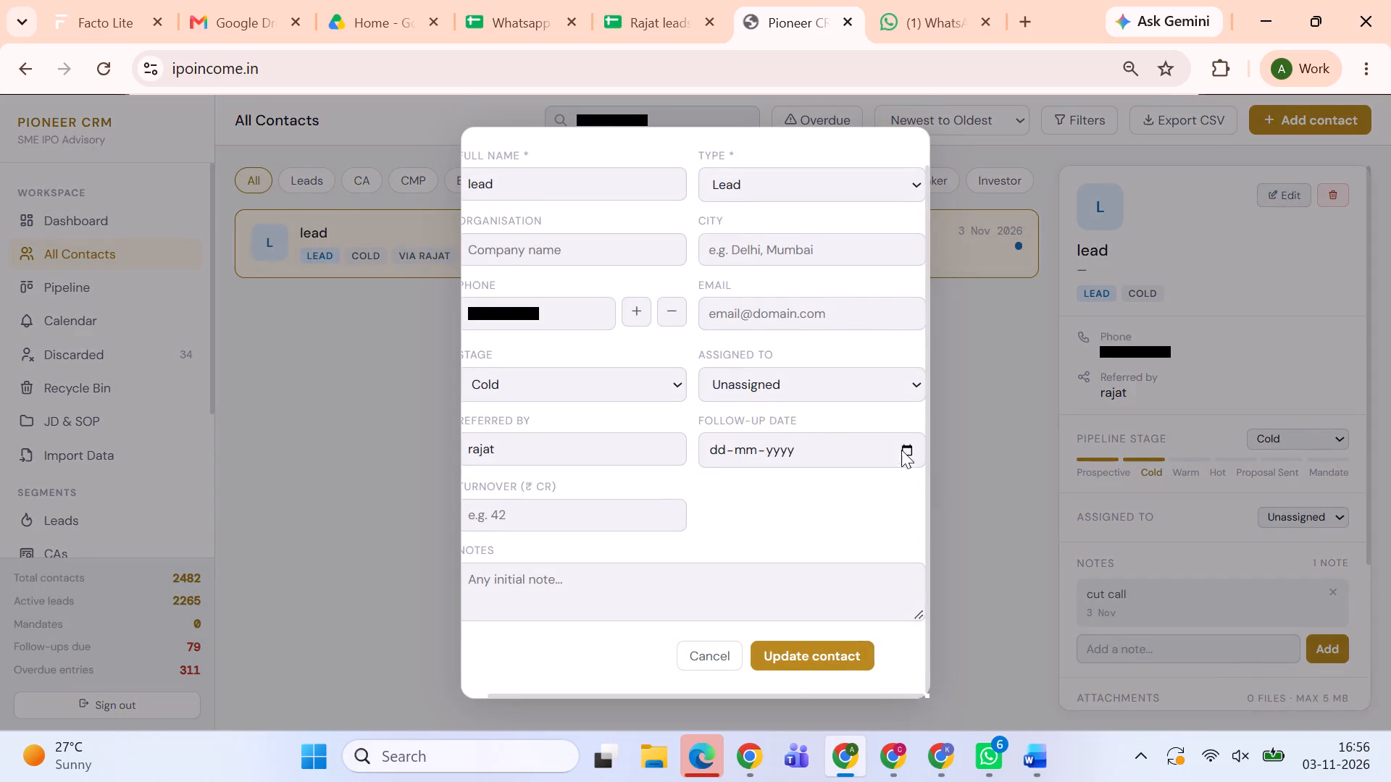
left_click(902, 448)
left_click(802, 272)
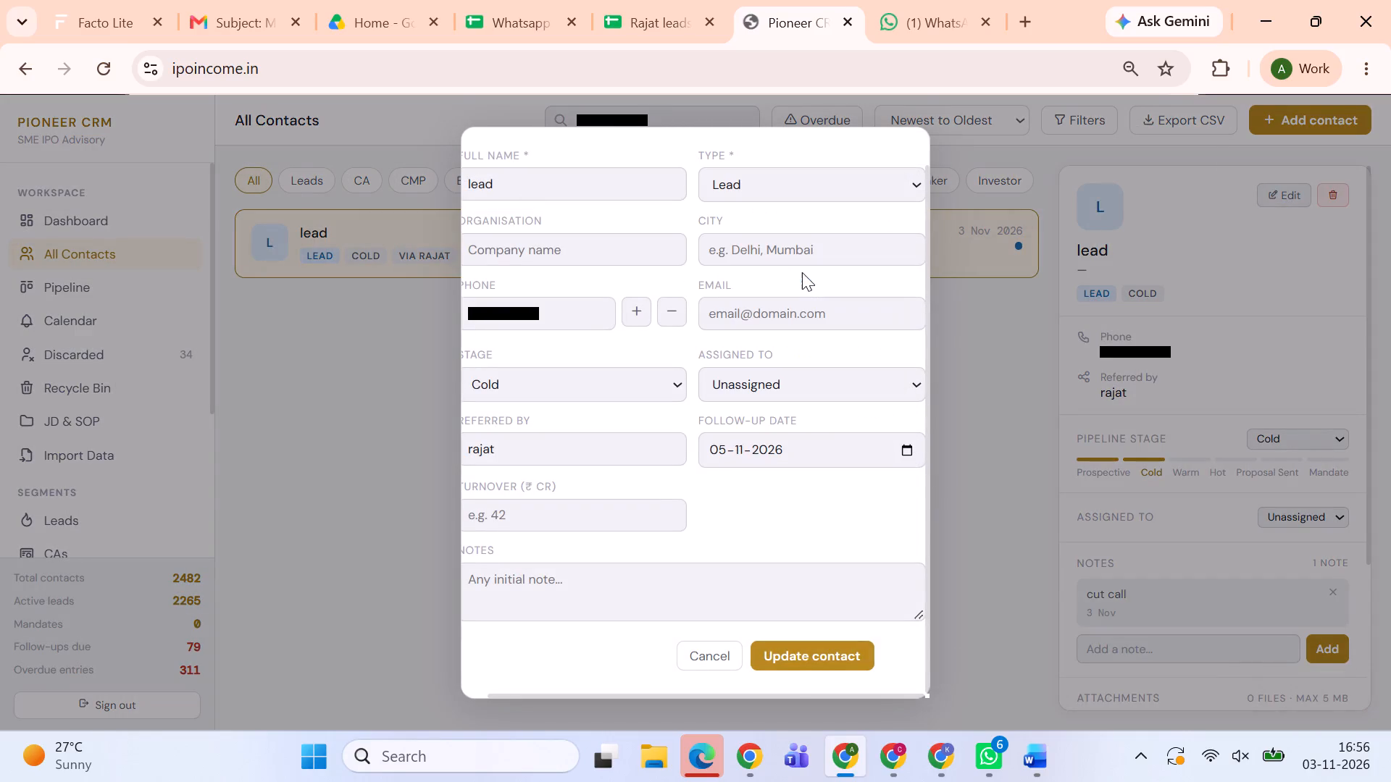
left_click(866, 655)
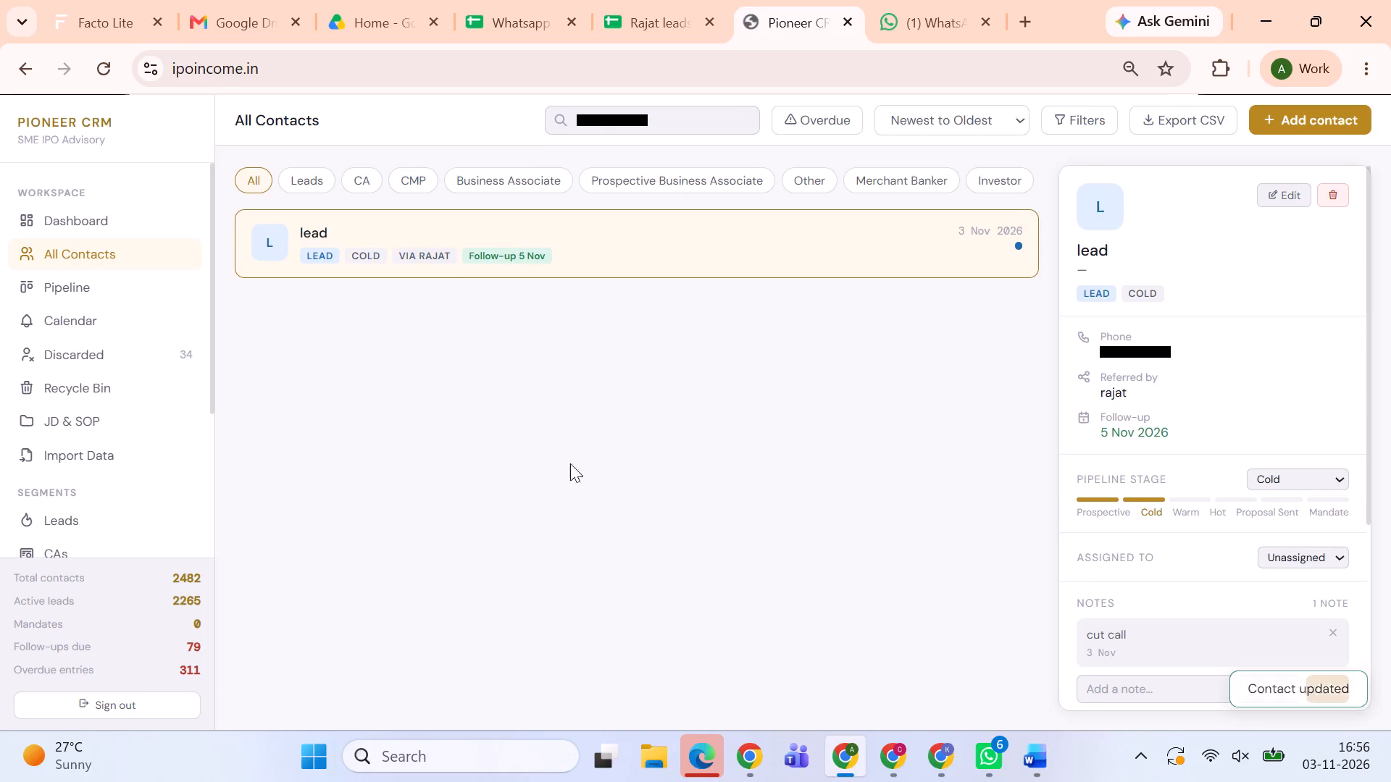
In the Rajat leads status sheet, enter "busy in another call" as lead 28's status in cell C30.
left_click(659, 0)
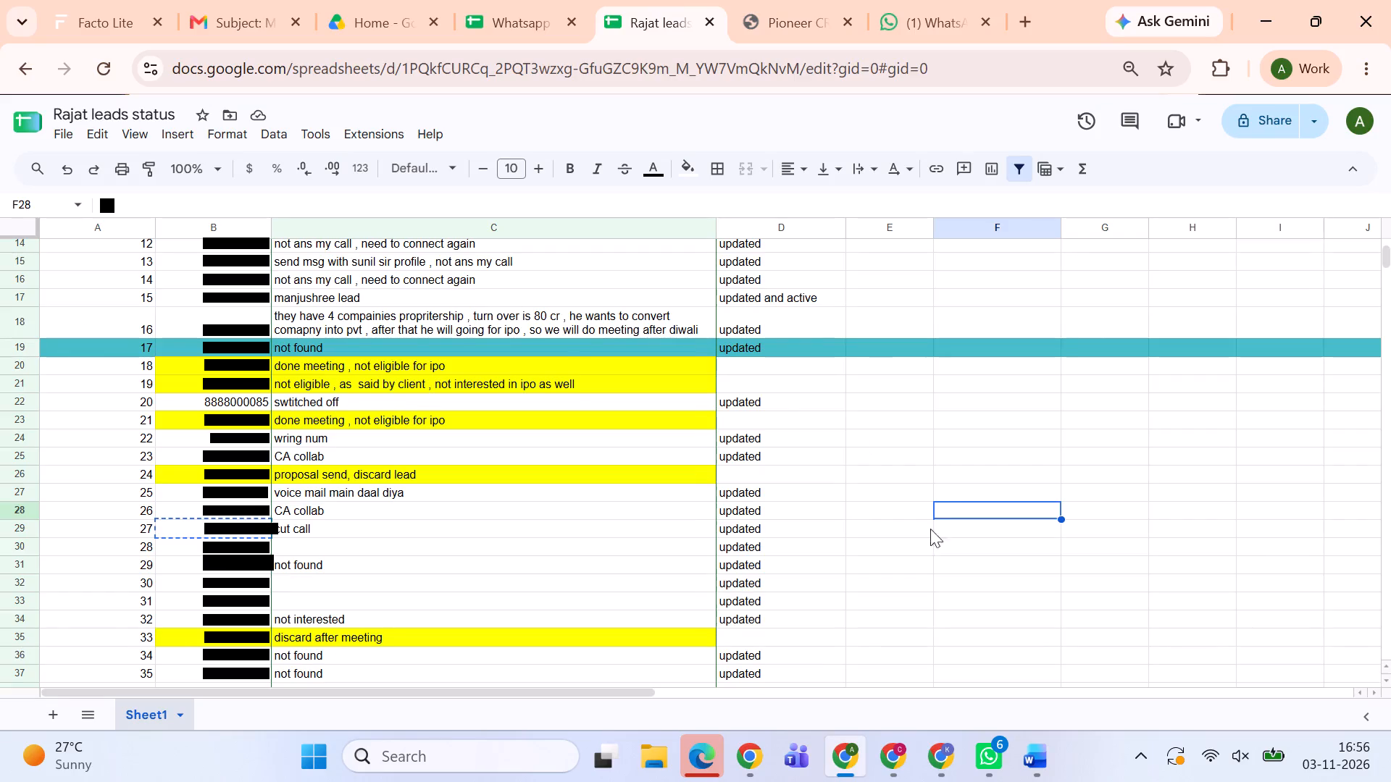
left_click(260, 549)
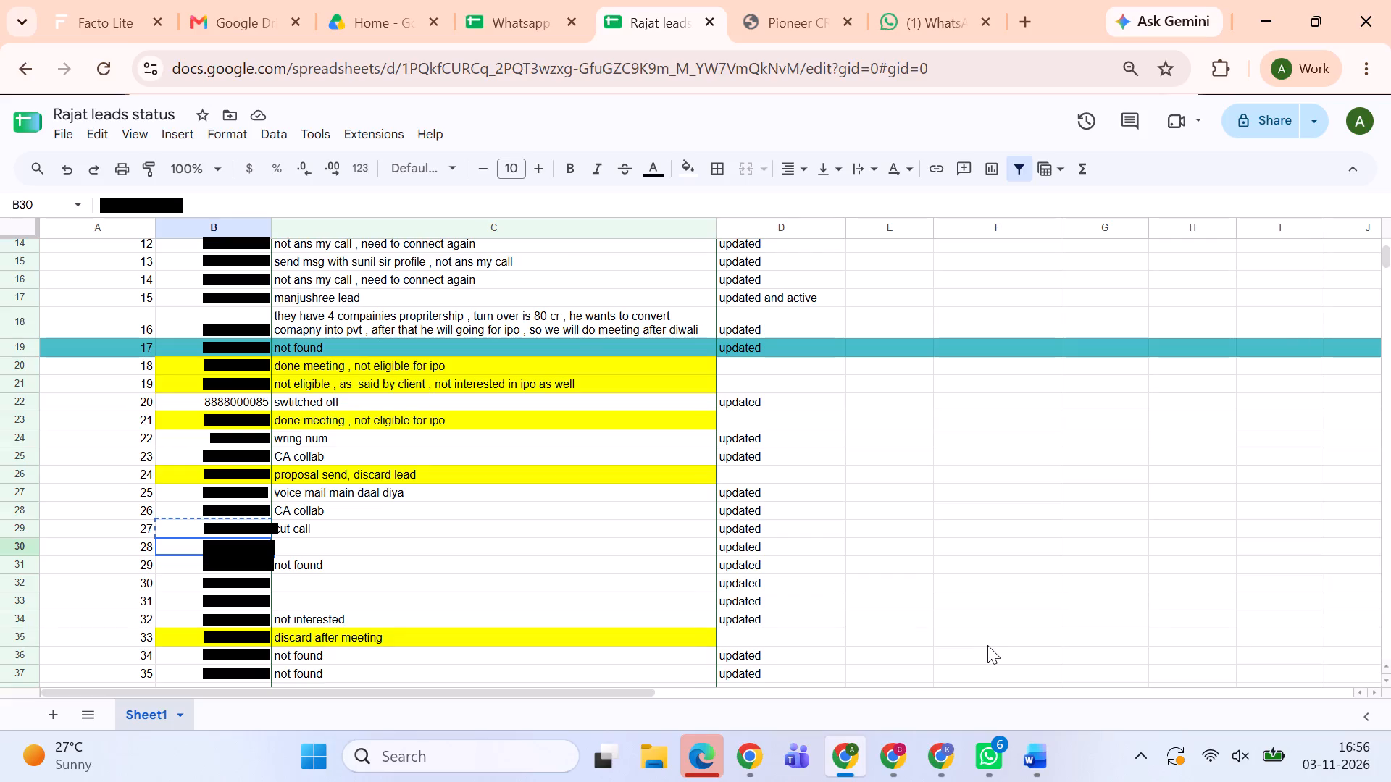
key("Right")
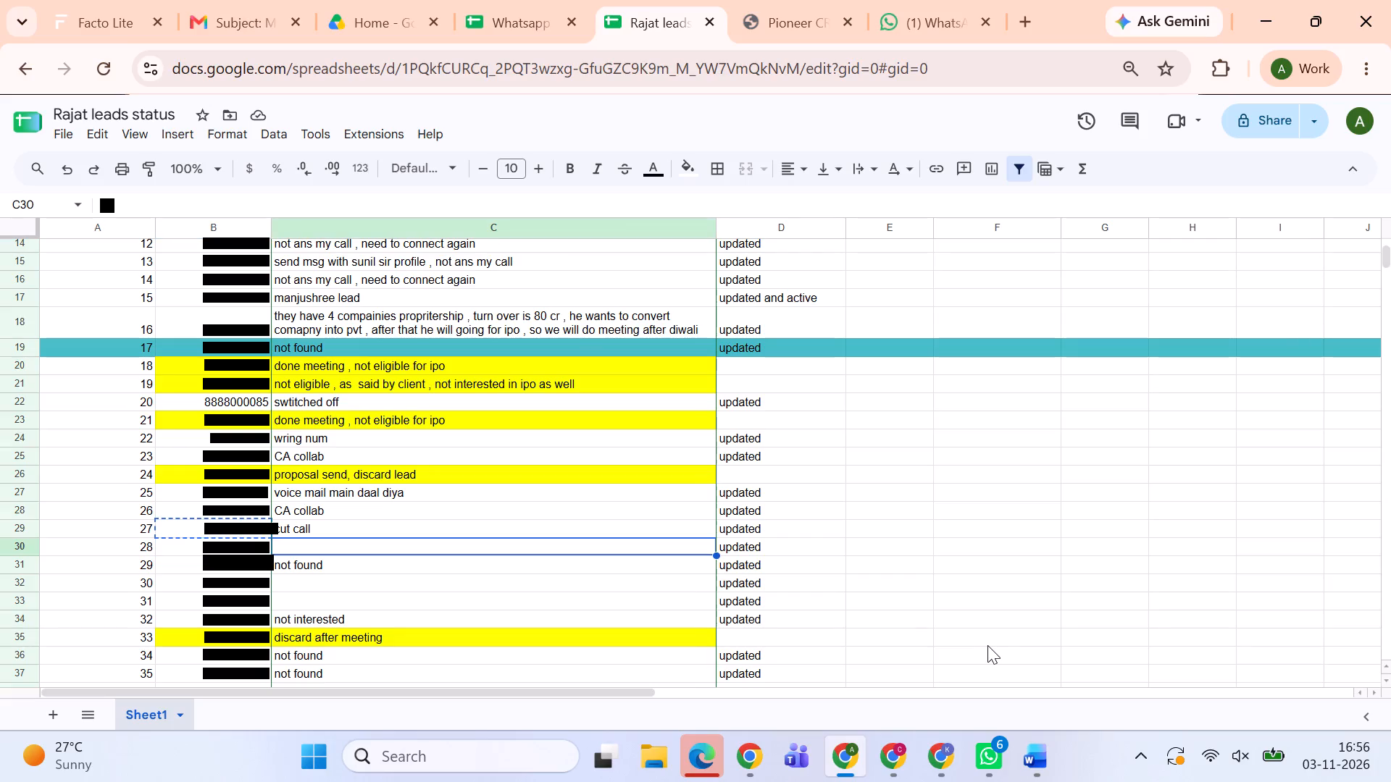
type("not")
key("space")
key("BackSpace")
key("BackSpace")
key("BackSpace")
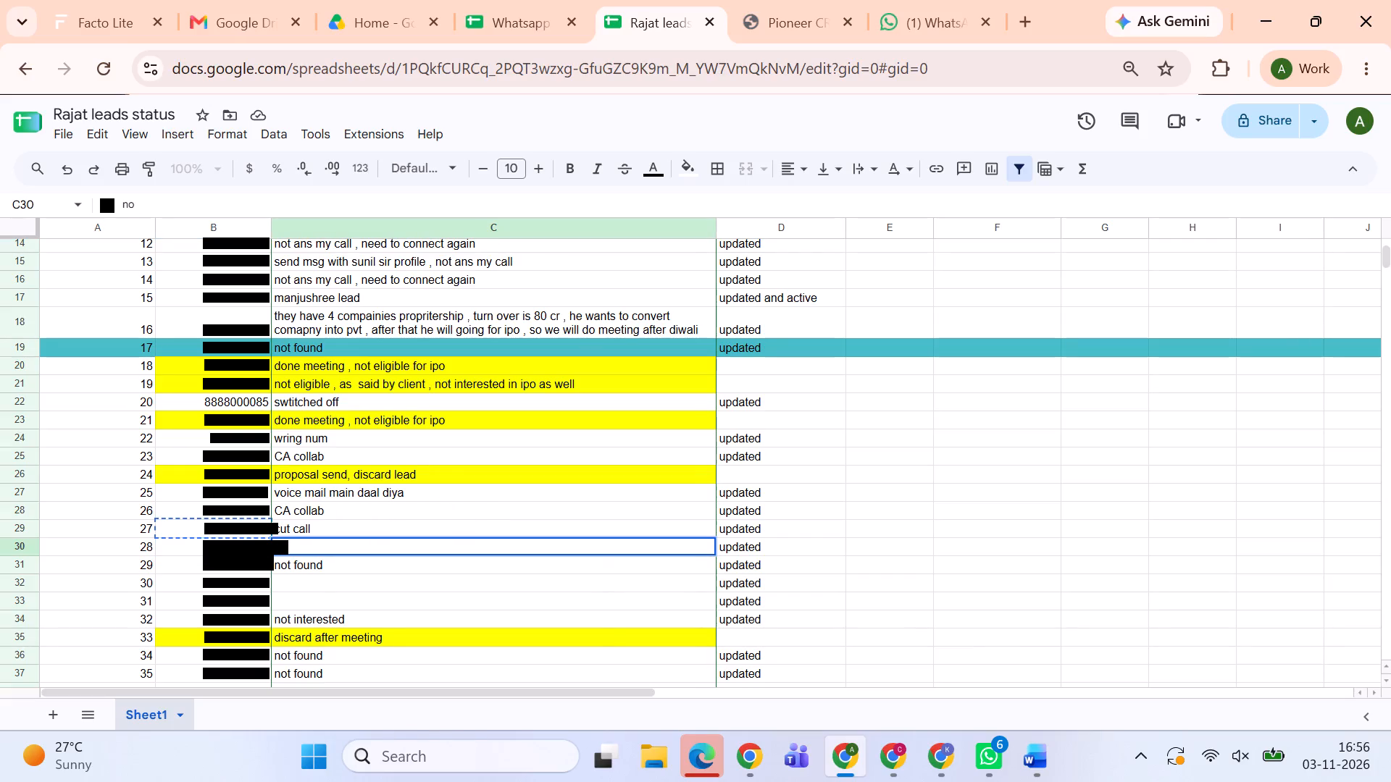
key("BackSpace")
key("BackSpace")
type("busy in anith")
type("er")
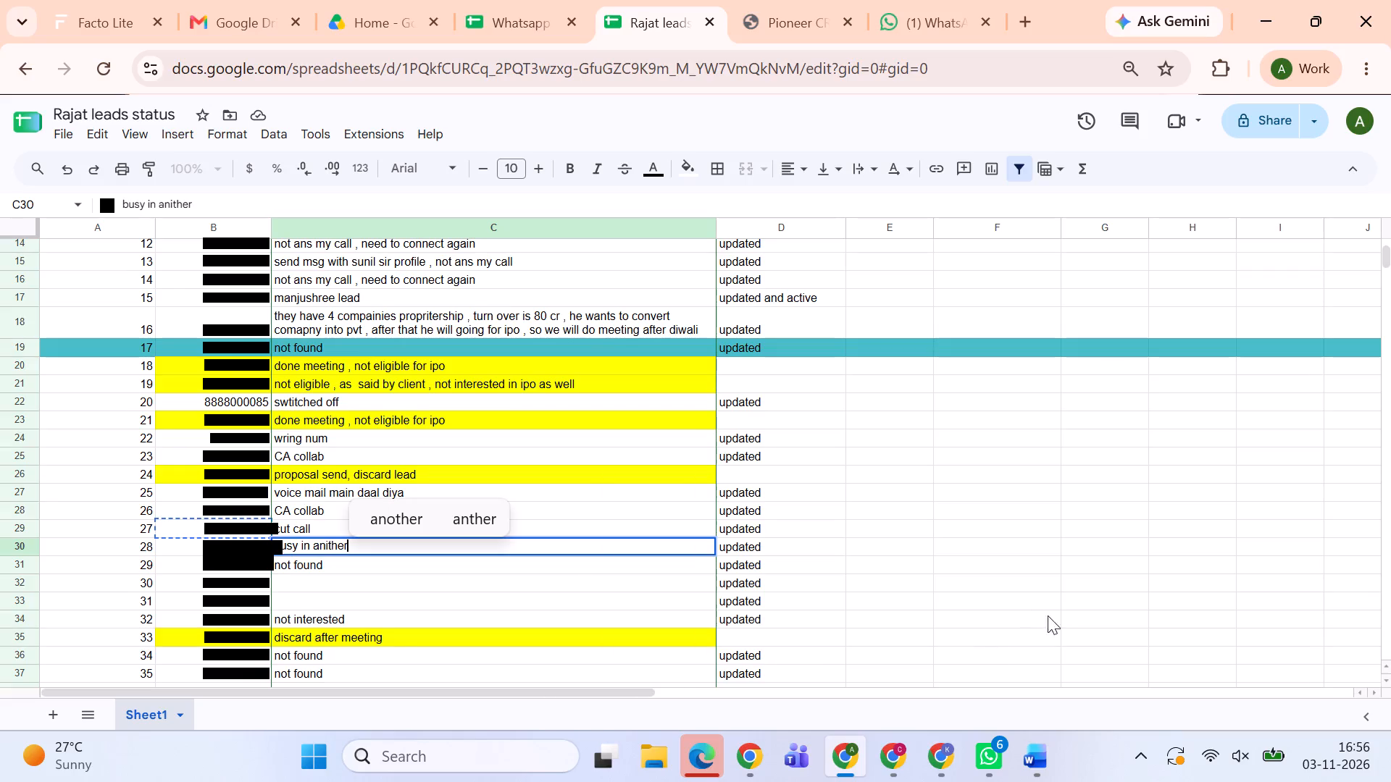
left_click(414, 518)
type("call")
key("space")
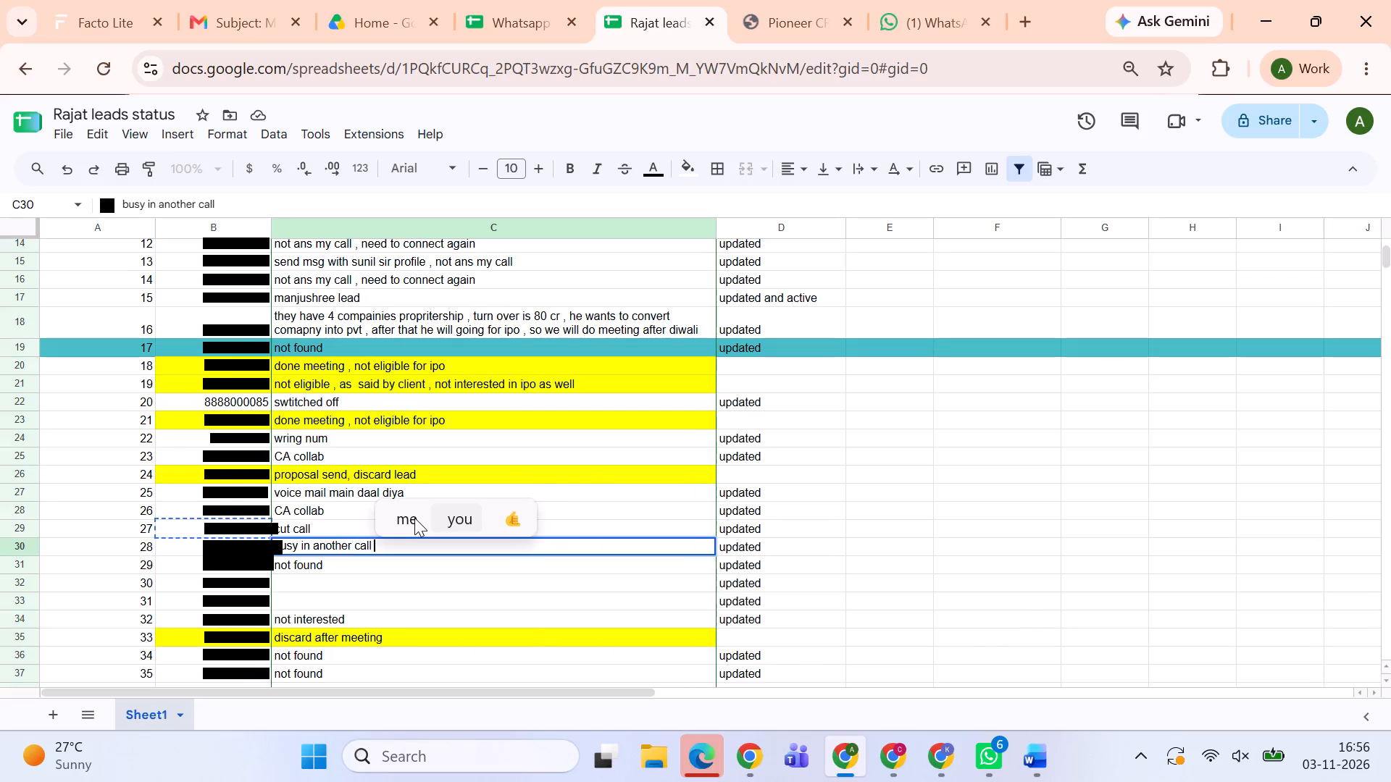
left_click(956, 632)
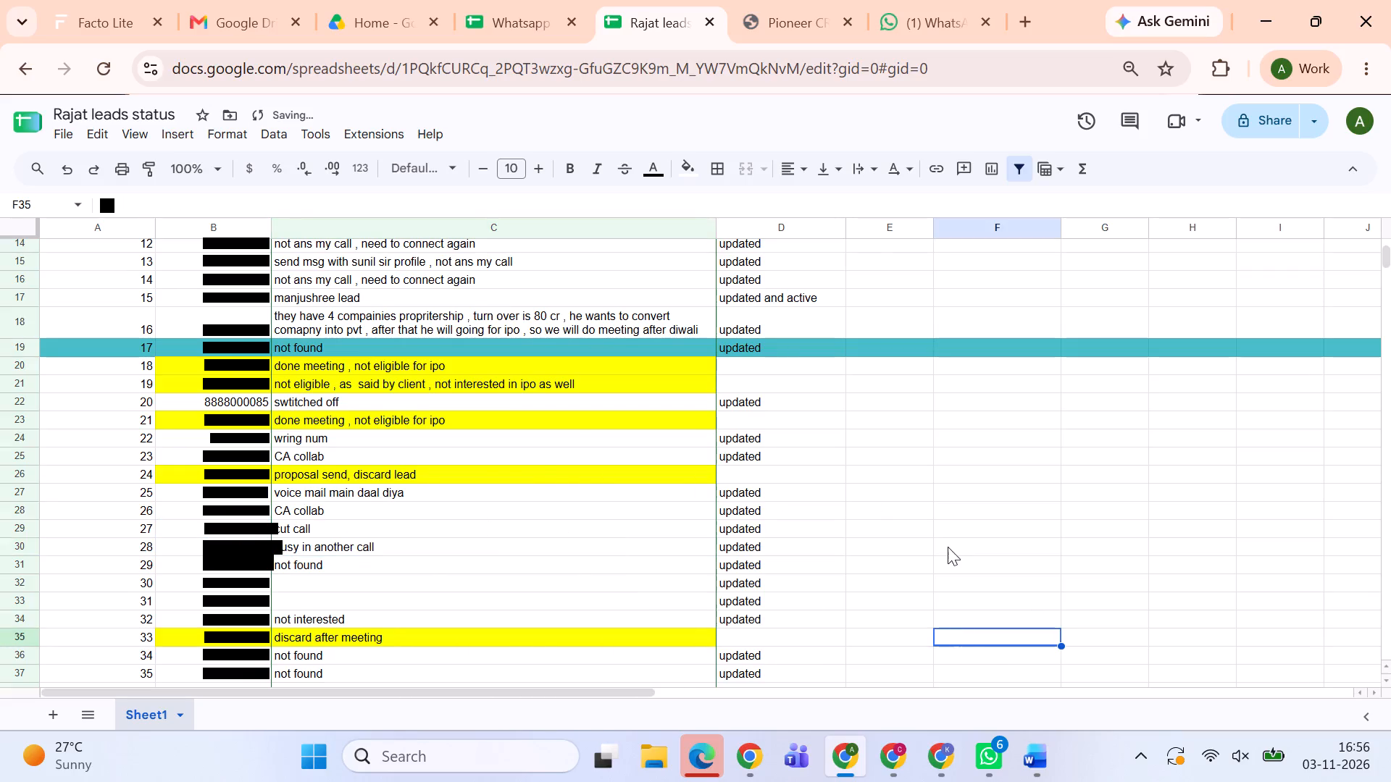
Copy lead 28's phone number from cell B30, search for it in the Pioneer CRM contacts and open the matching contact.
left_click(247, 548)
key("ctrl+c")
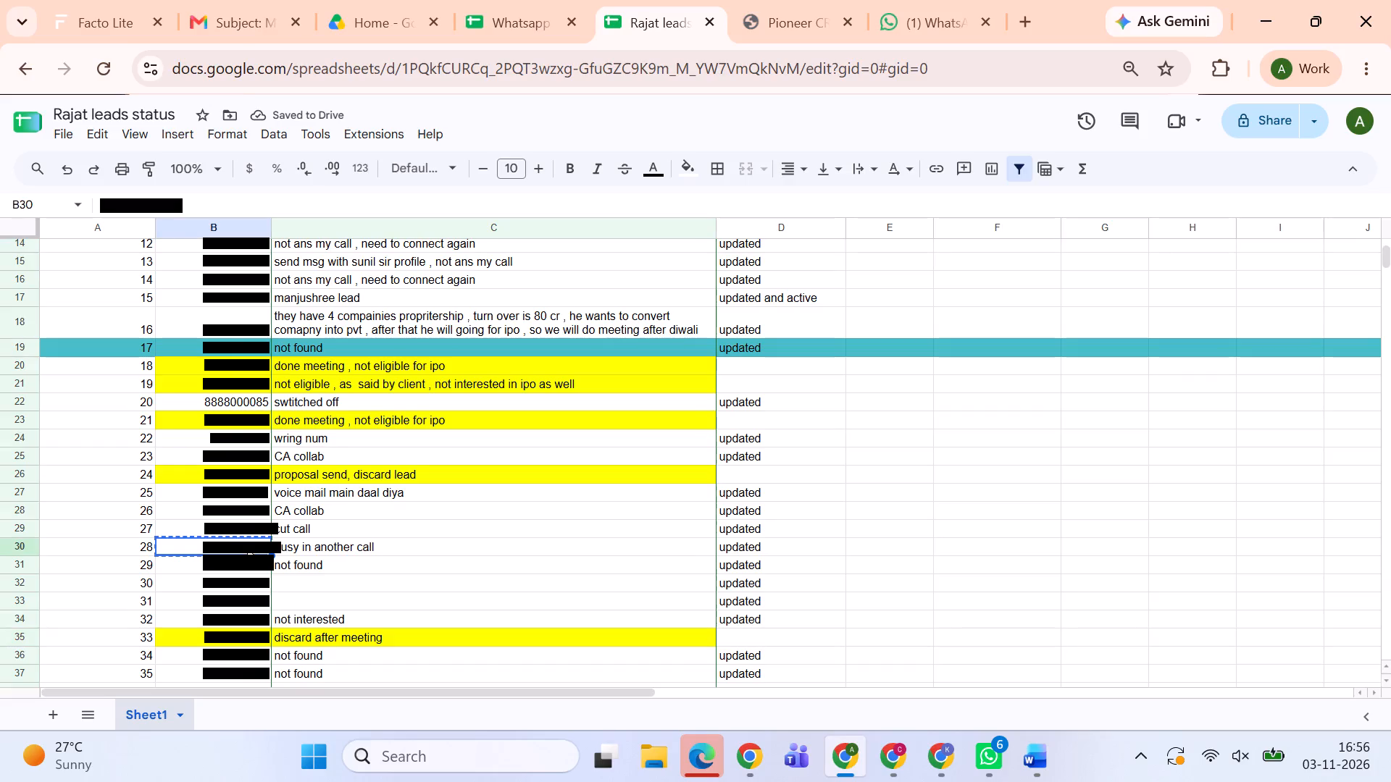
left_click_drag(766, 0, 739, 143)
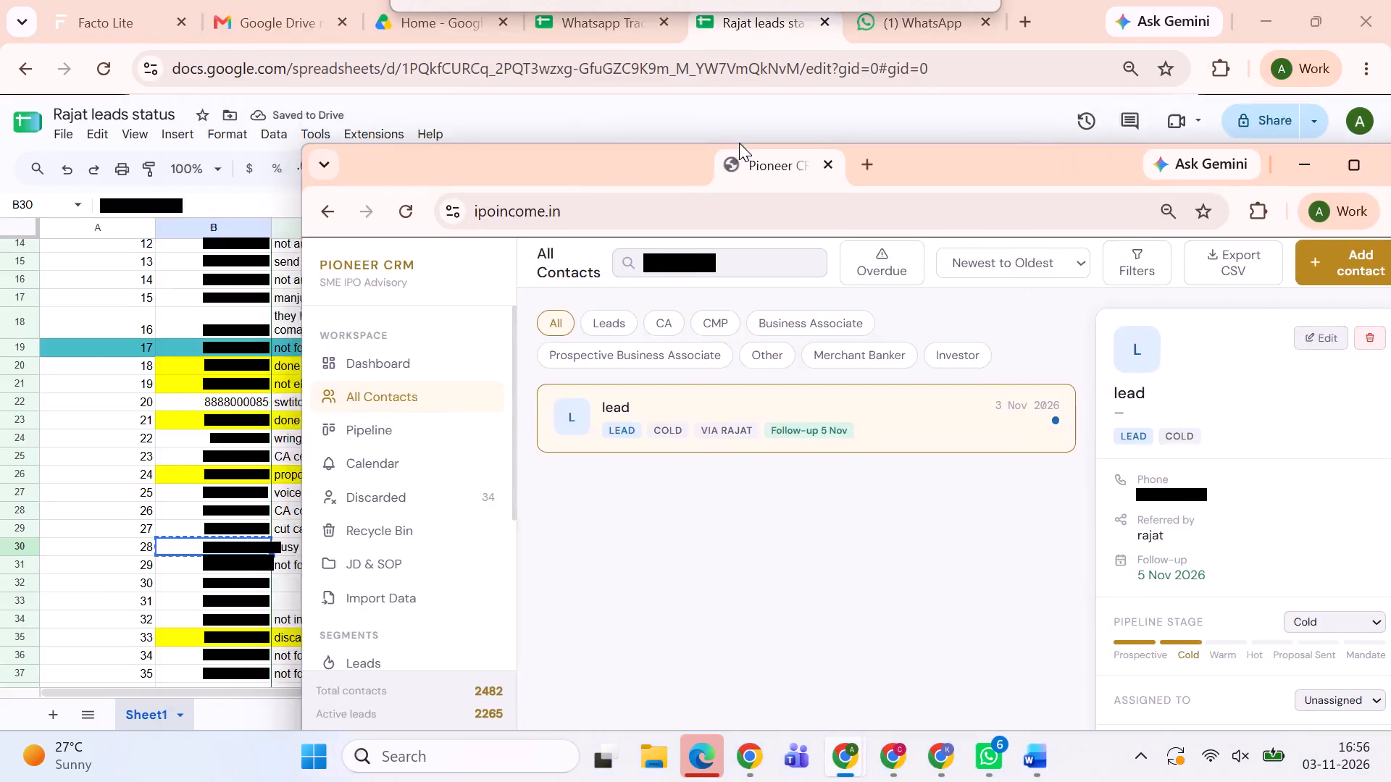
left_click_drag(739, 143, 583, 0)
left_click_drag(663, 124, 380, 130)
key("BackSpace")
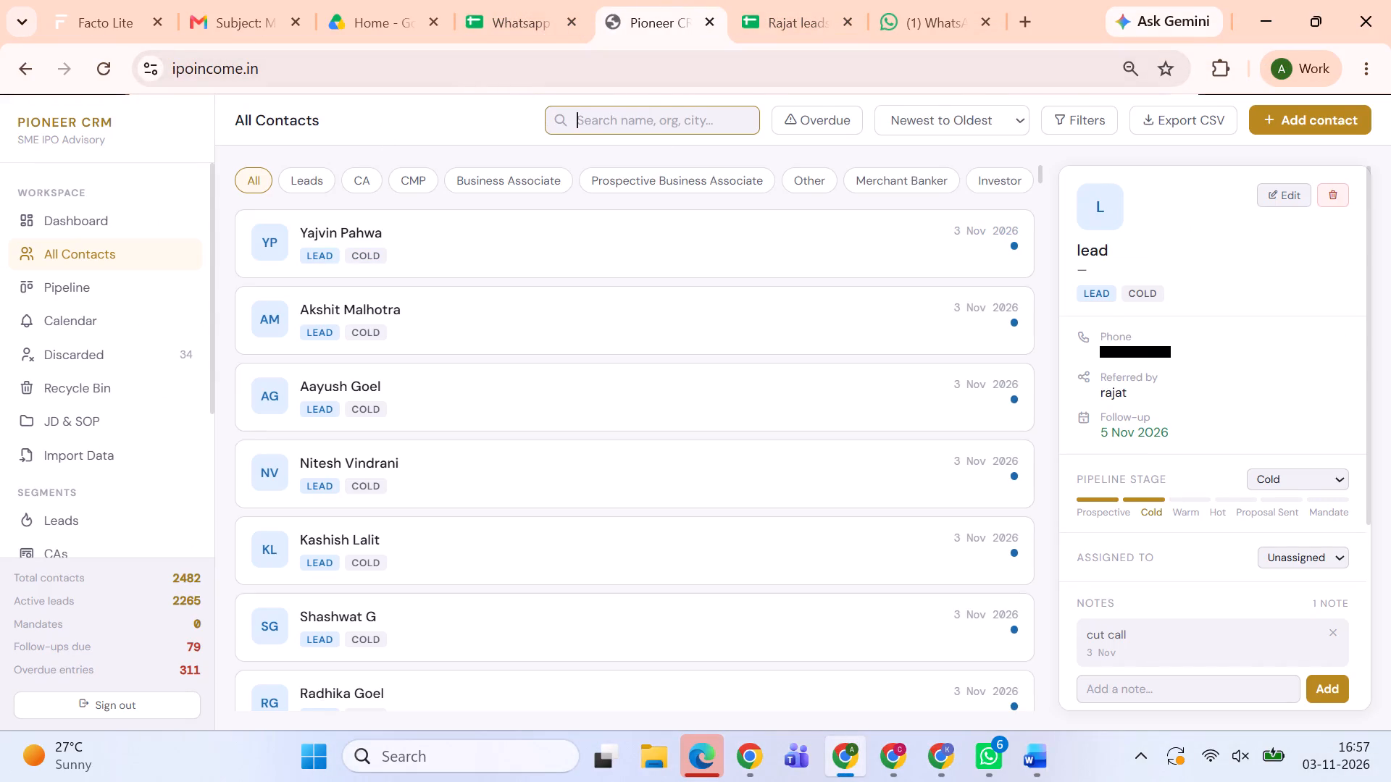
left_click(603, 120)
key("ctrl+v")
left_click(659, 233)
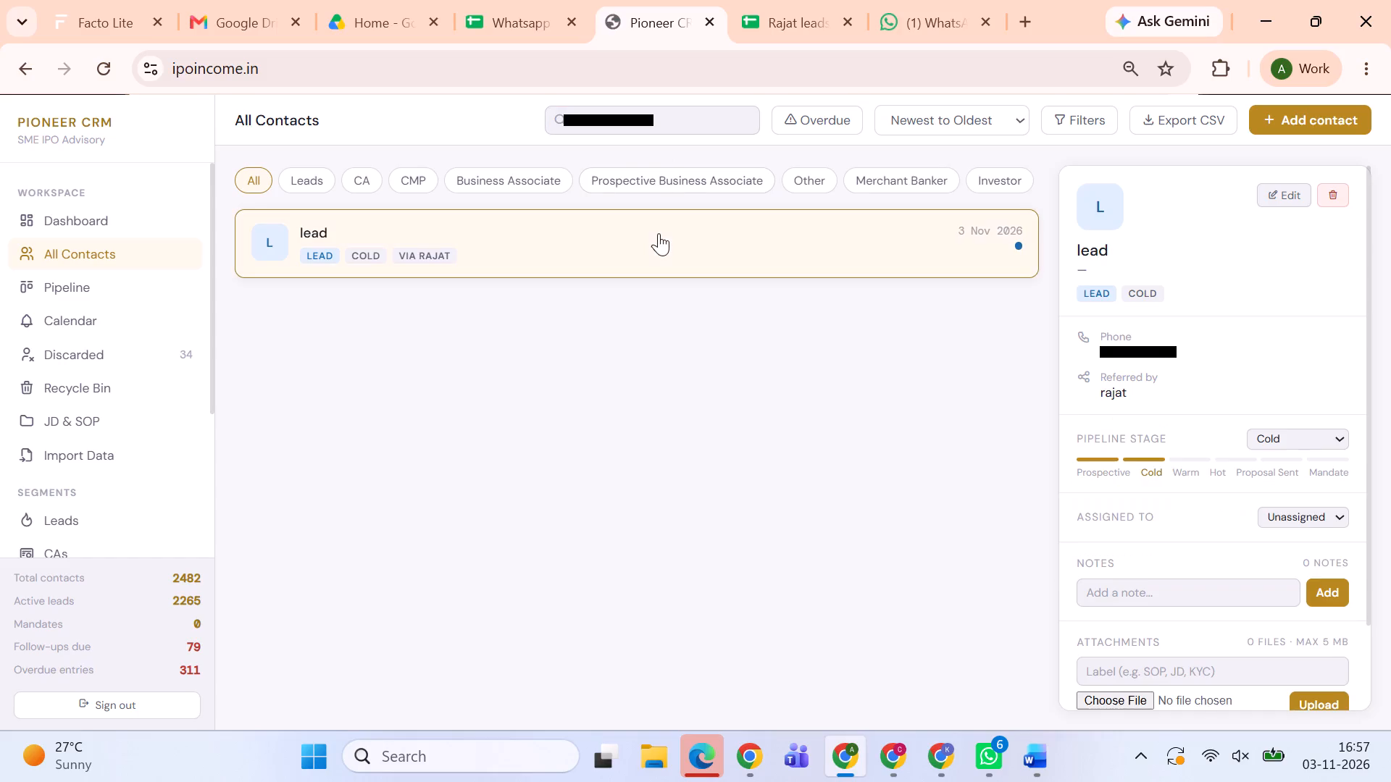
Add the note "busy in another call" to lead 28's contact.
scroll(1175, 314, "down", 1)
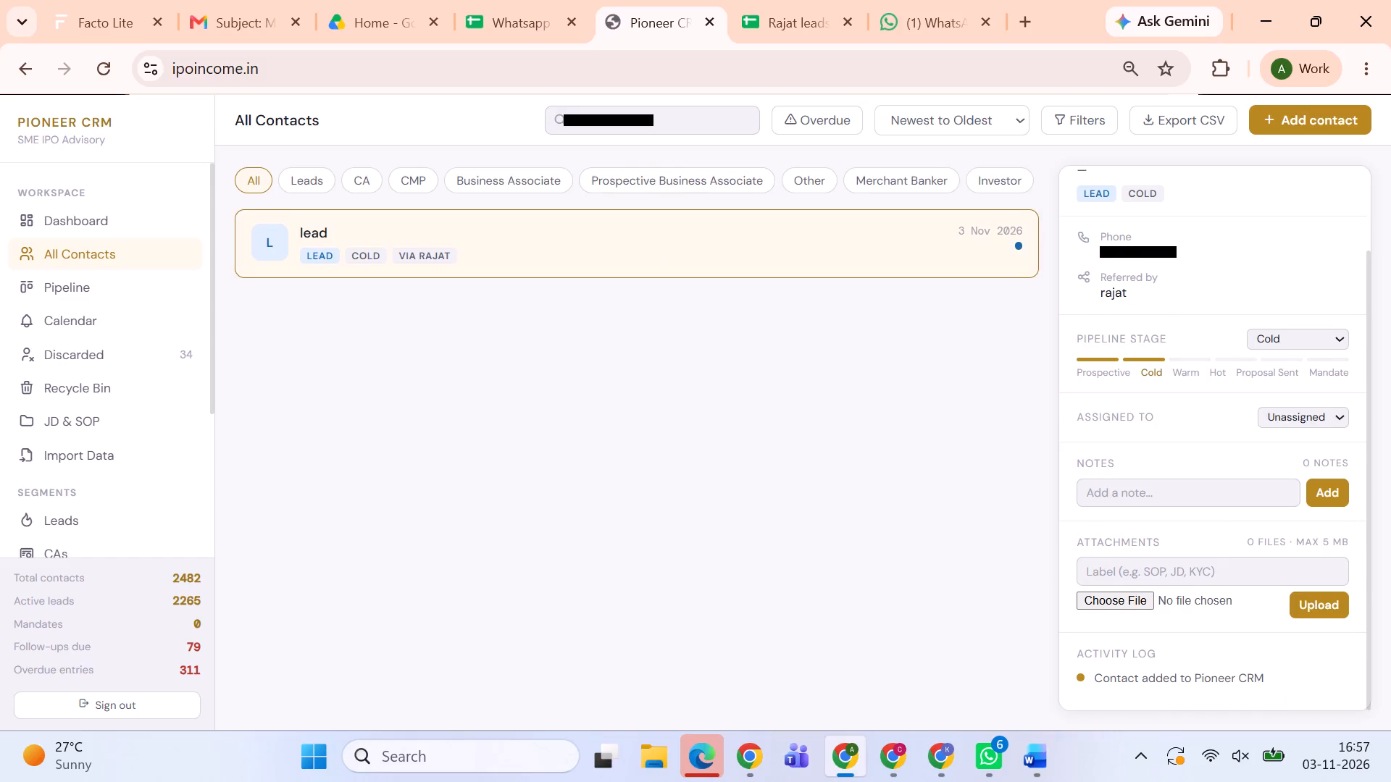
left_click(1182, 502)
key("ctrl+v")
left_click_drag(1182, 495, 998, 500)
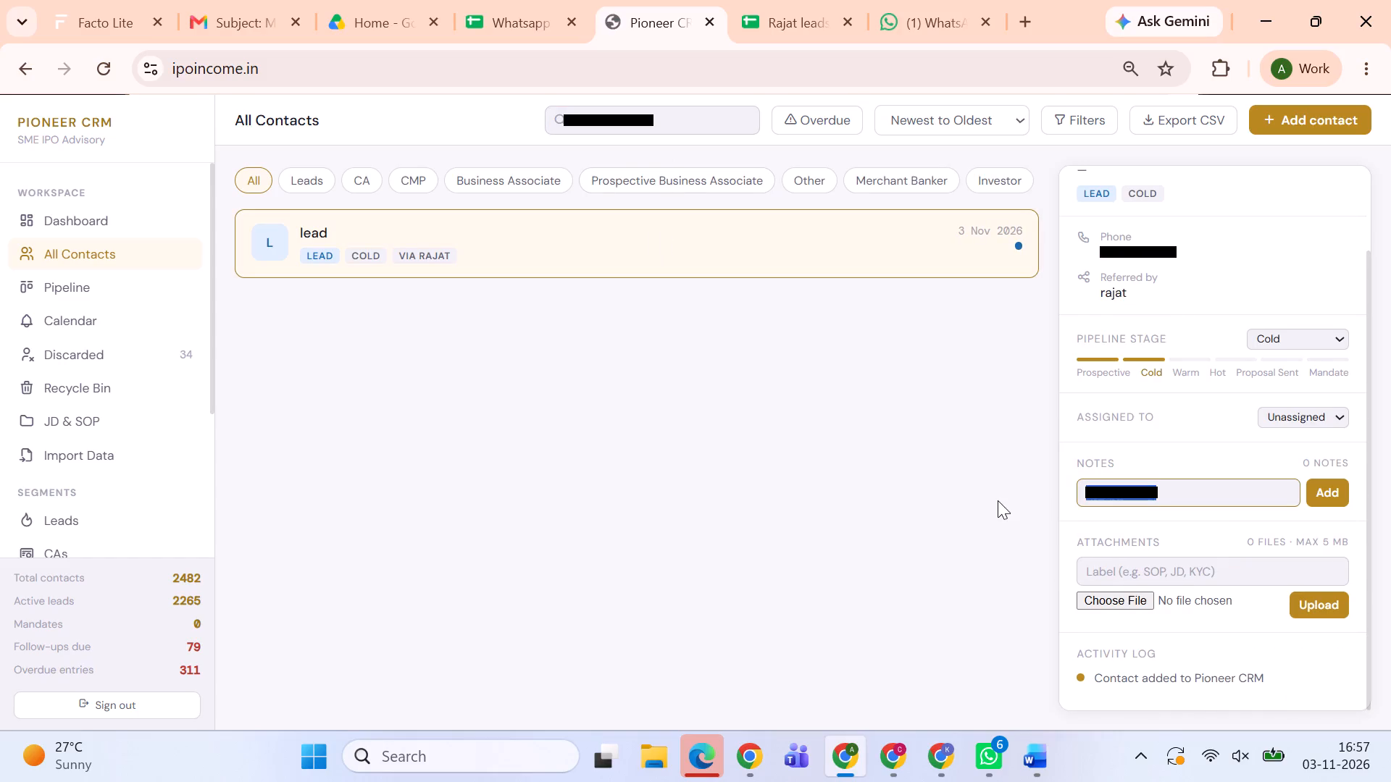
key("BackSpace")
type("busy in anither call")
key("BackSpace")
key("BackSpace")
key("BackSpace")
key("BackSpace")
key("BackSpace")
key("BackSpace")
key("BackSpace")
key("BackSpace")
key("BackSpace")
key("BackSpace")
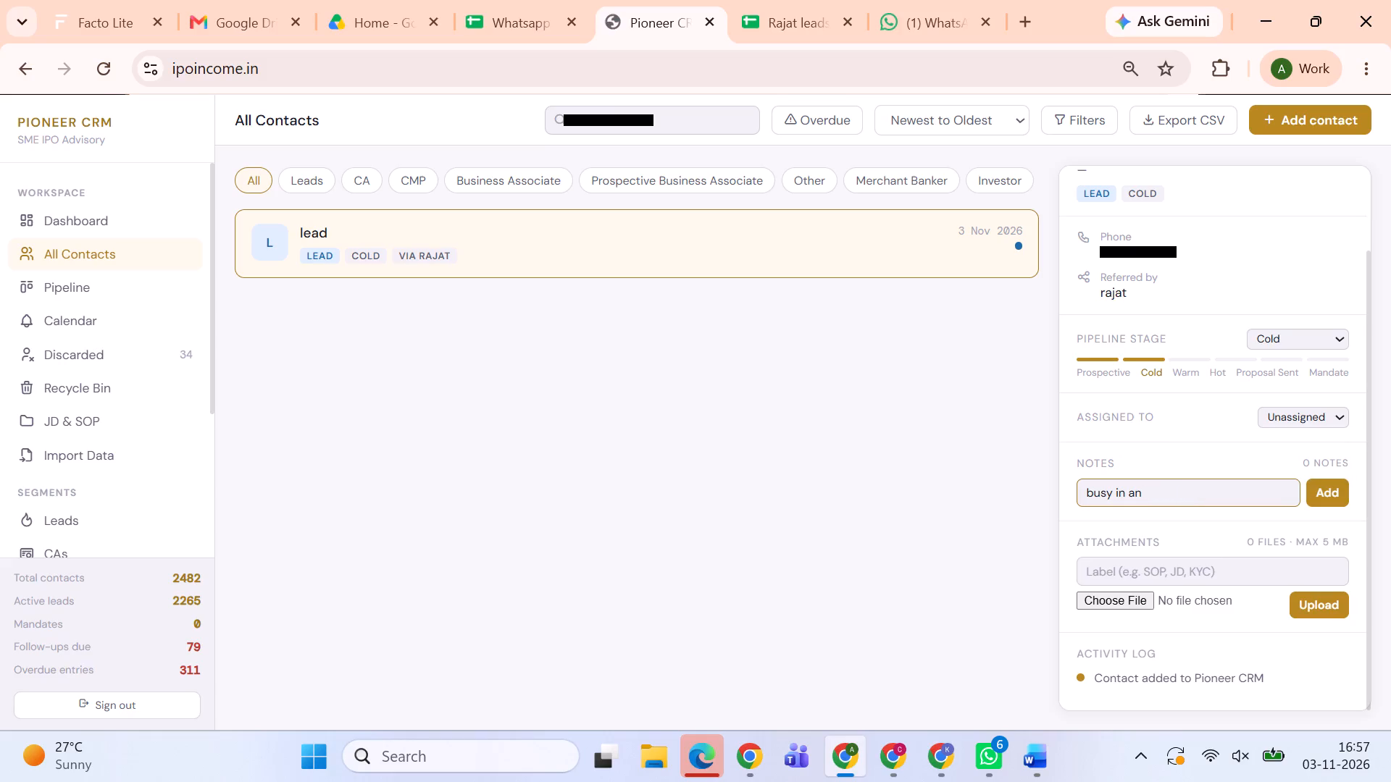
type("other call")
key("space")
left_click(1206, 400)
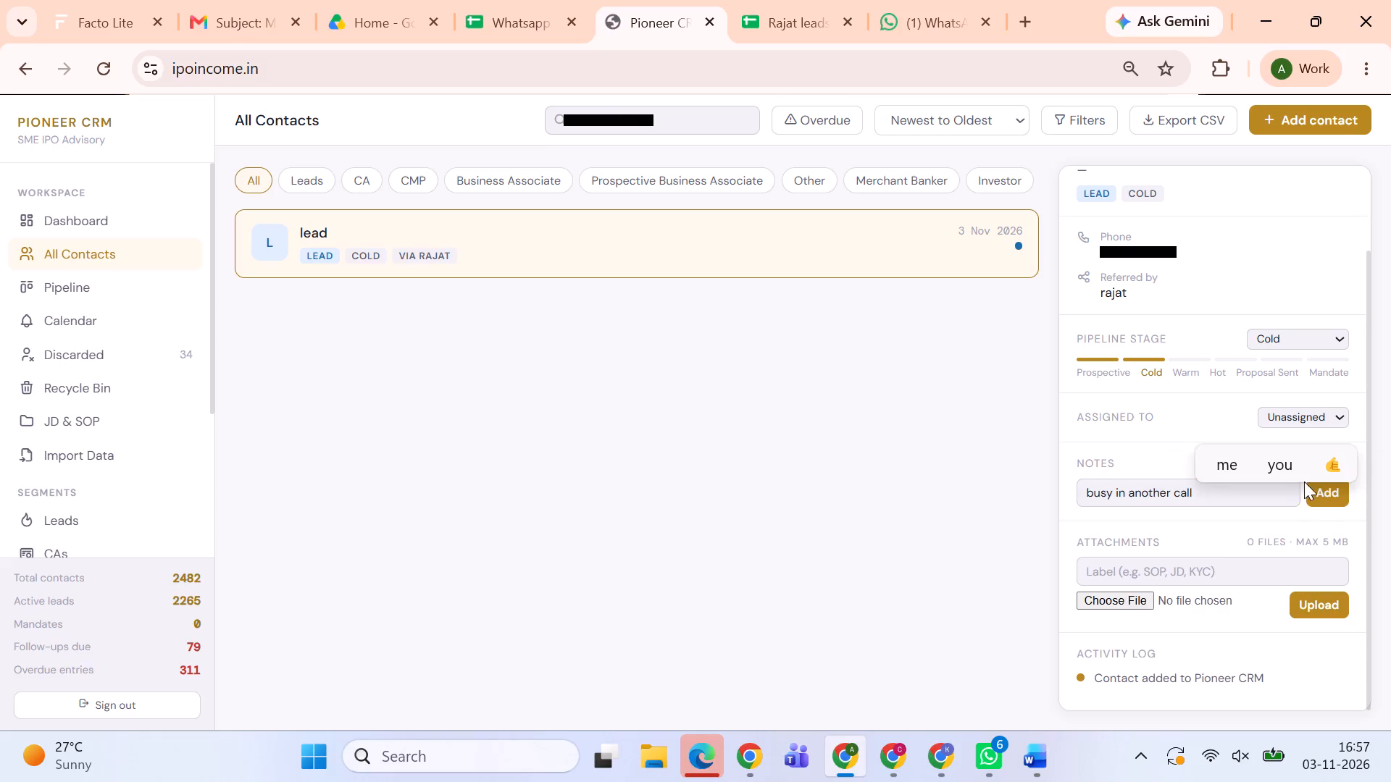
left_click(1324, 486)
Set lead 28's follow-up date to 6 November 2026 and save the contact update.
scroll(1240, 401, "up", 3)
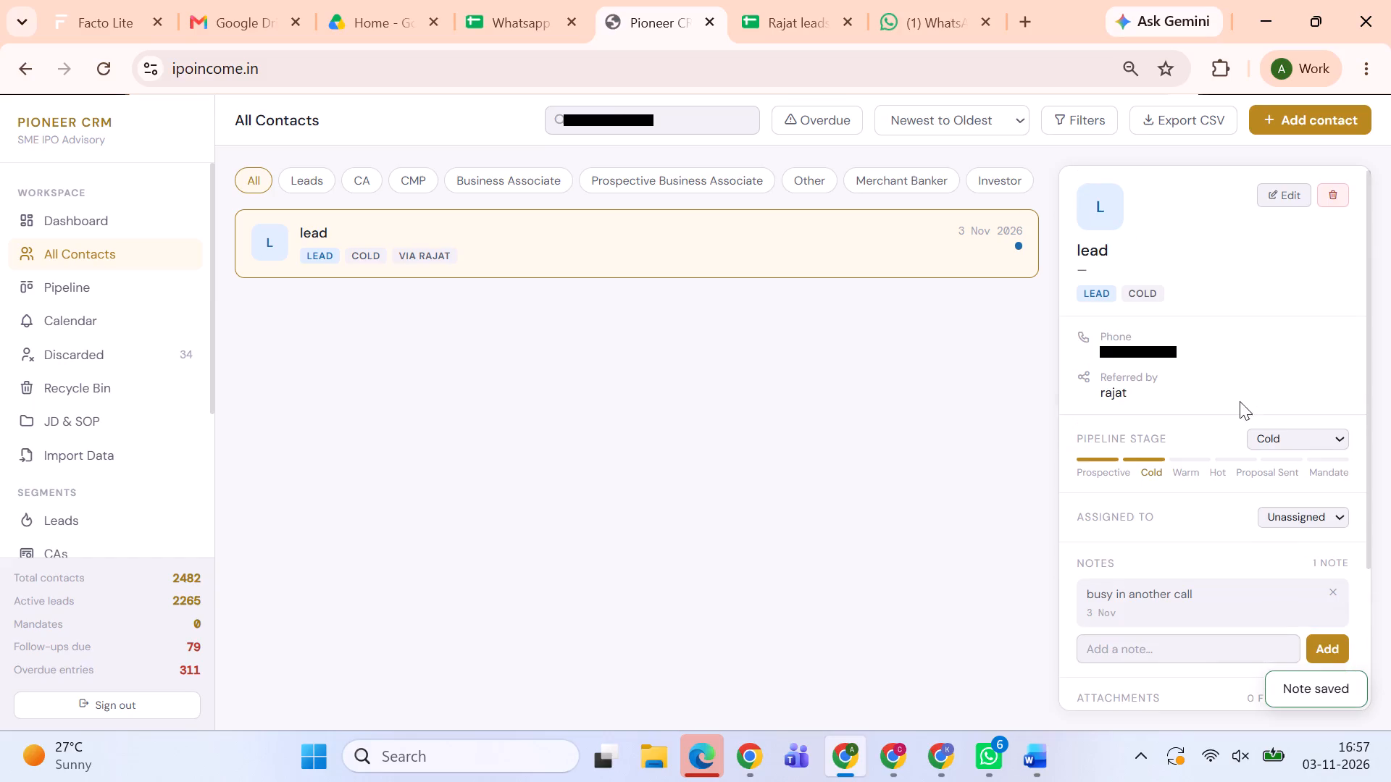
left_click(1286, 189)
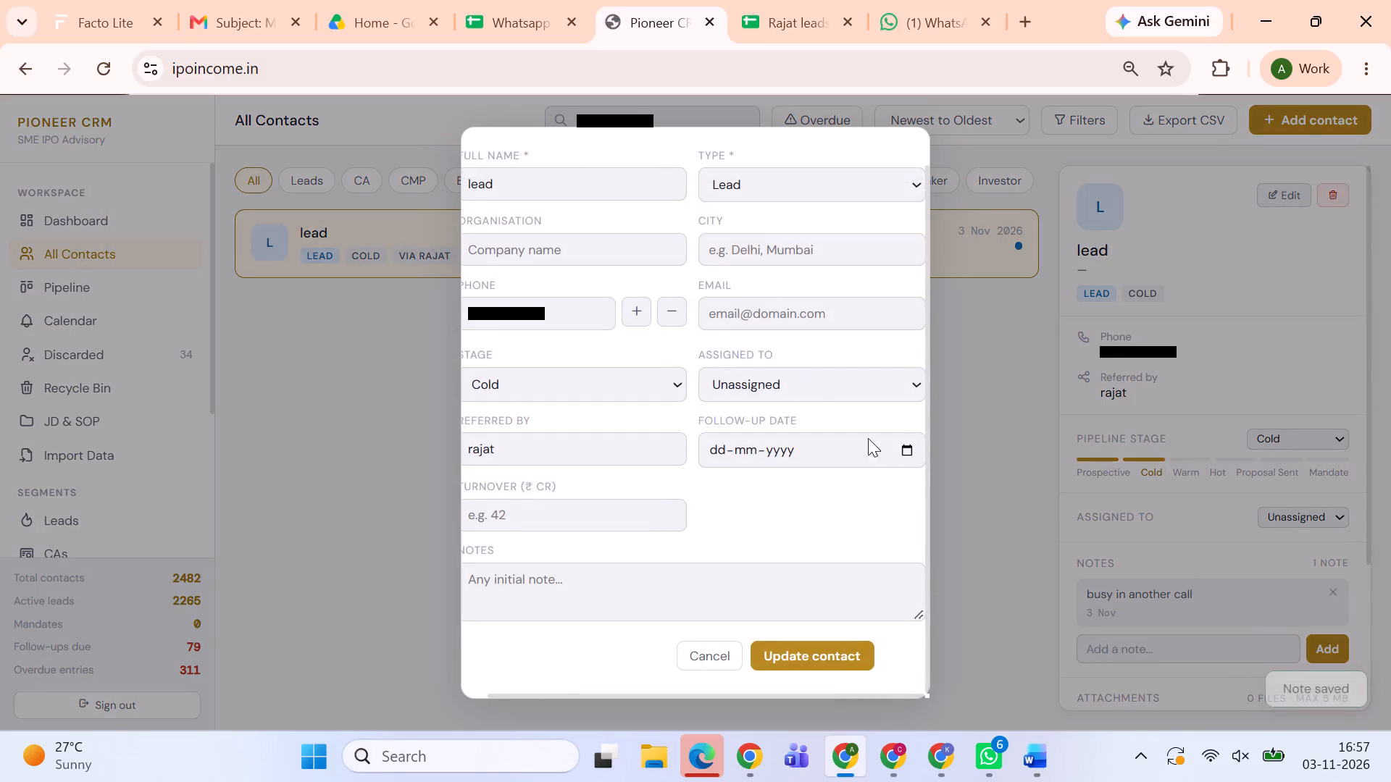
left_click(901, 445)
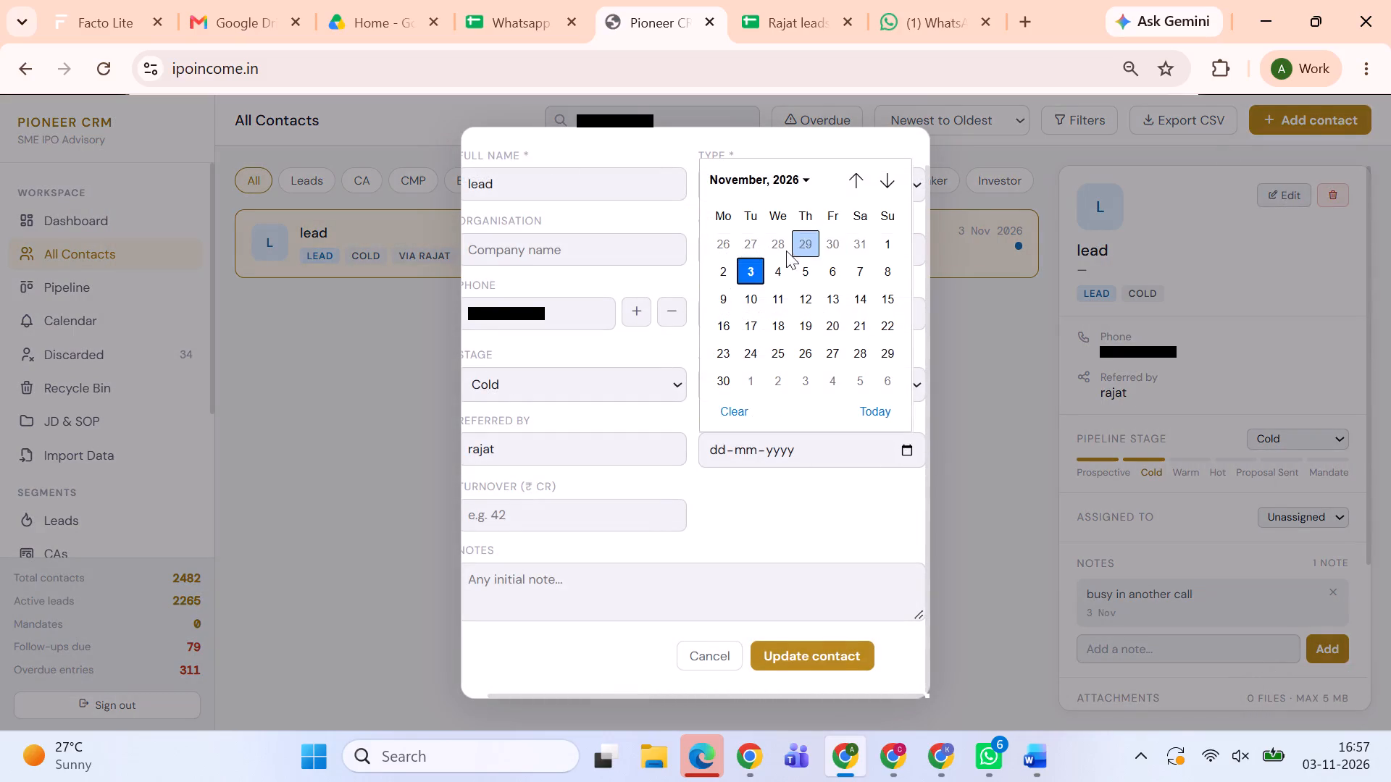
left_click(824, 268)
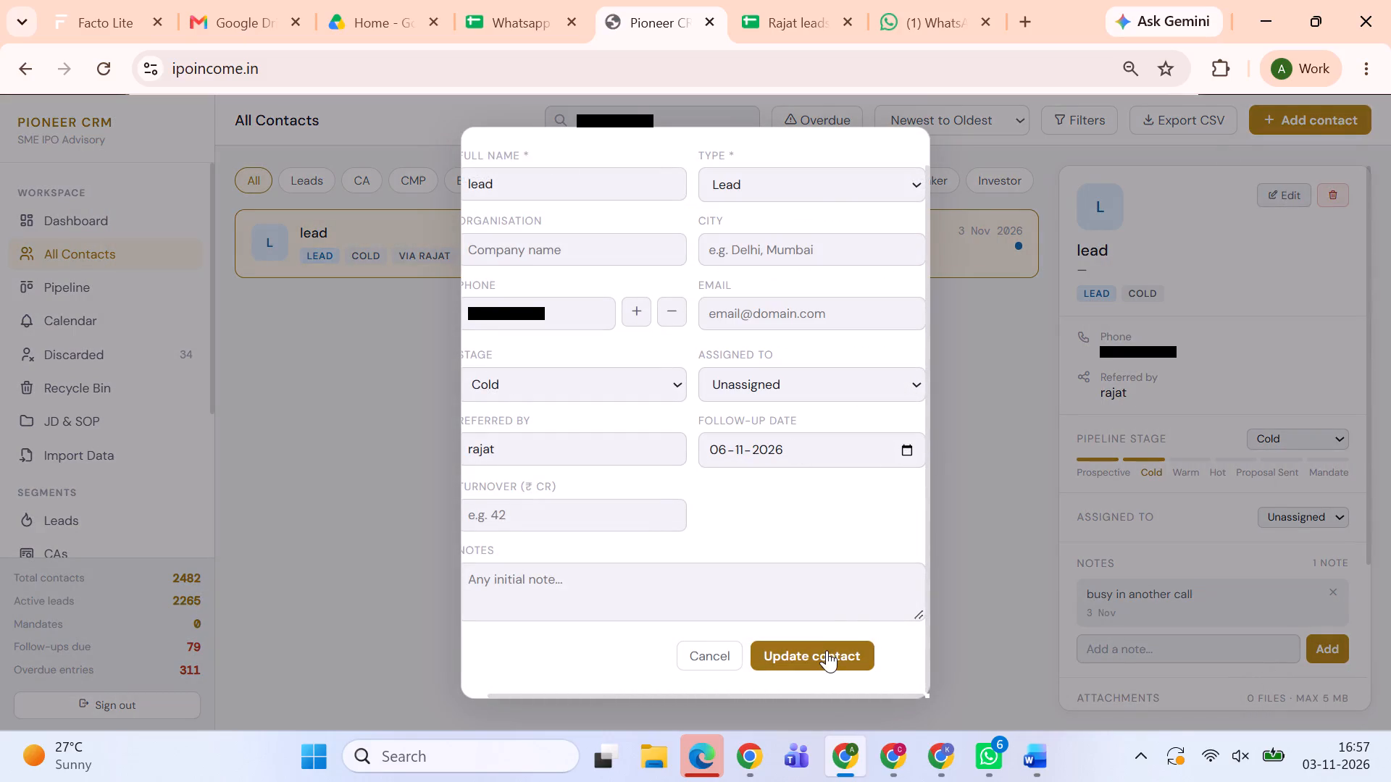
left_click(827, 650)
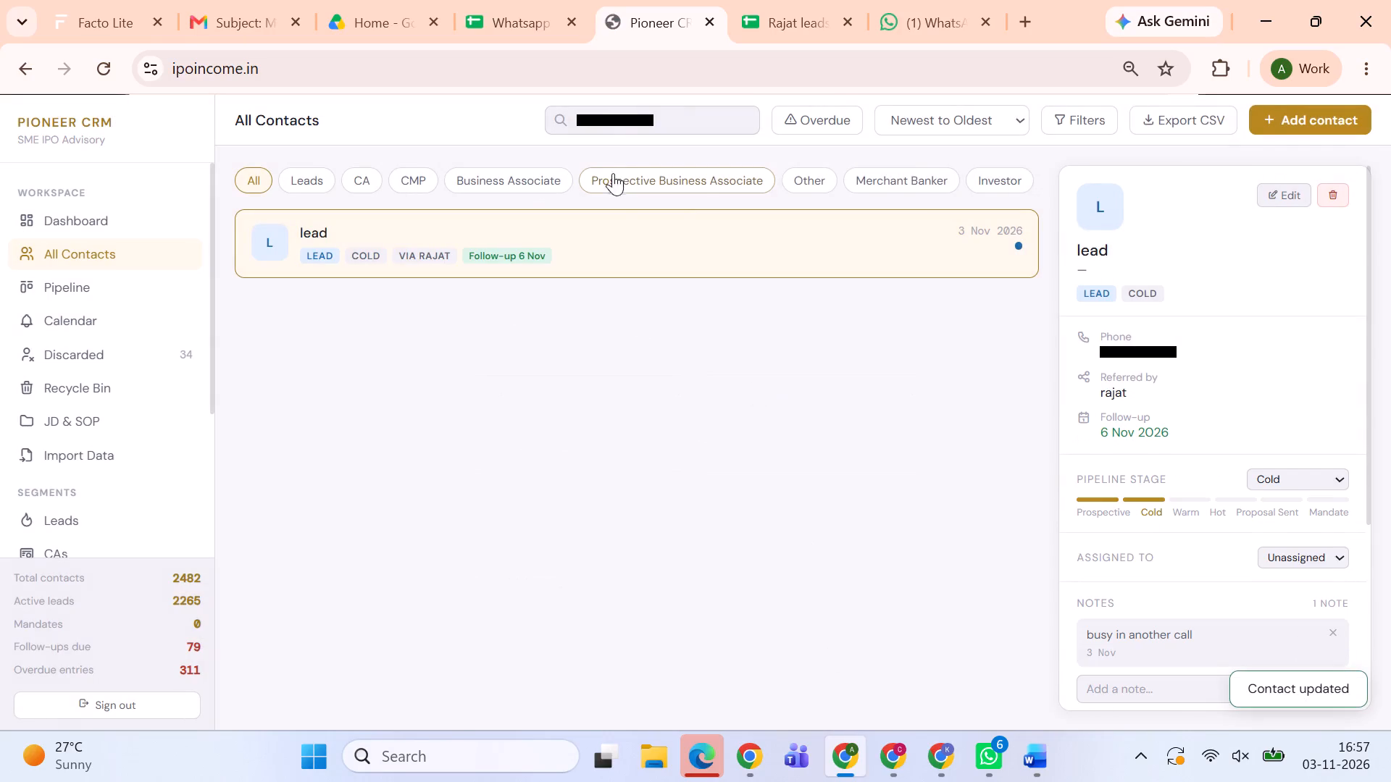
In the Rajat leads status sheet, clear lead 29's status in cell C31.
left_click(780, 0)
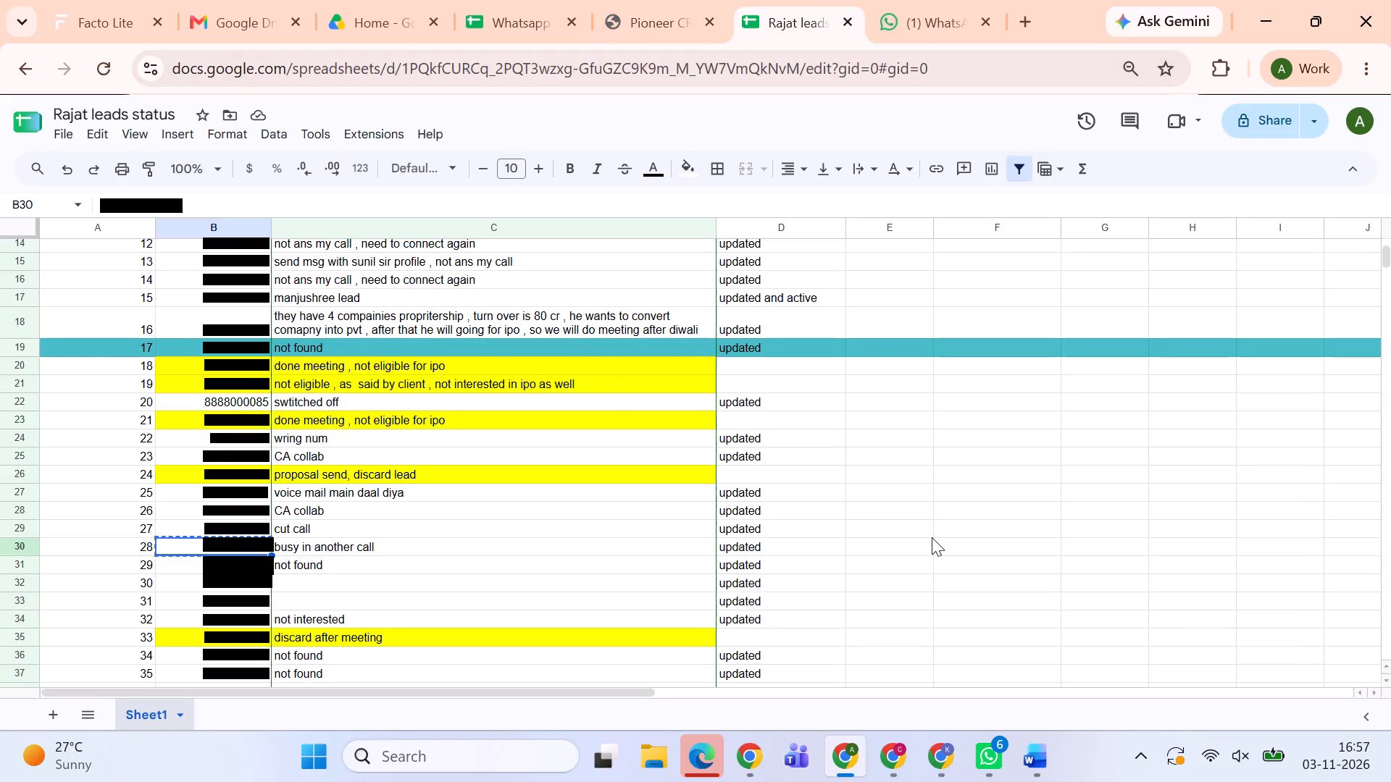
scroll(711, 561, "down", 1)
left_click(228, 543)
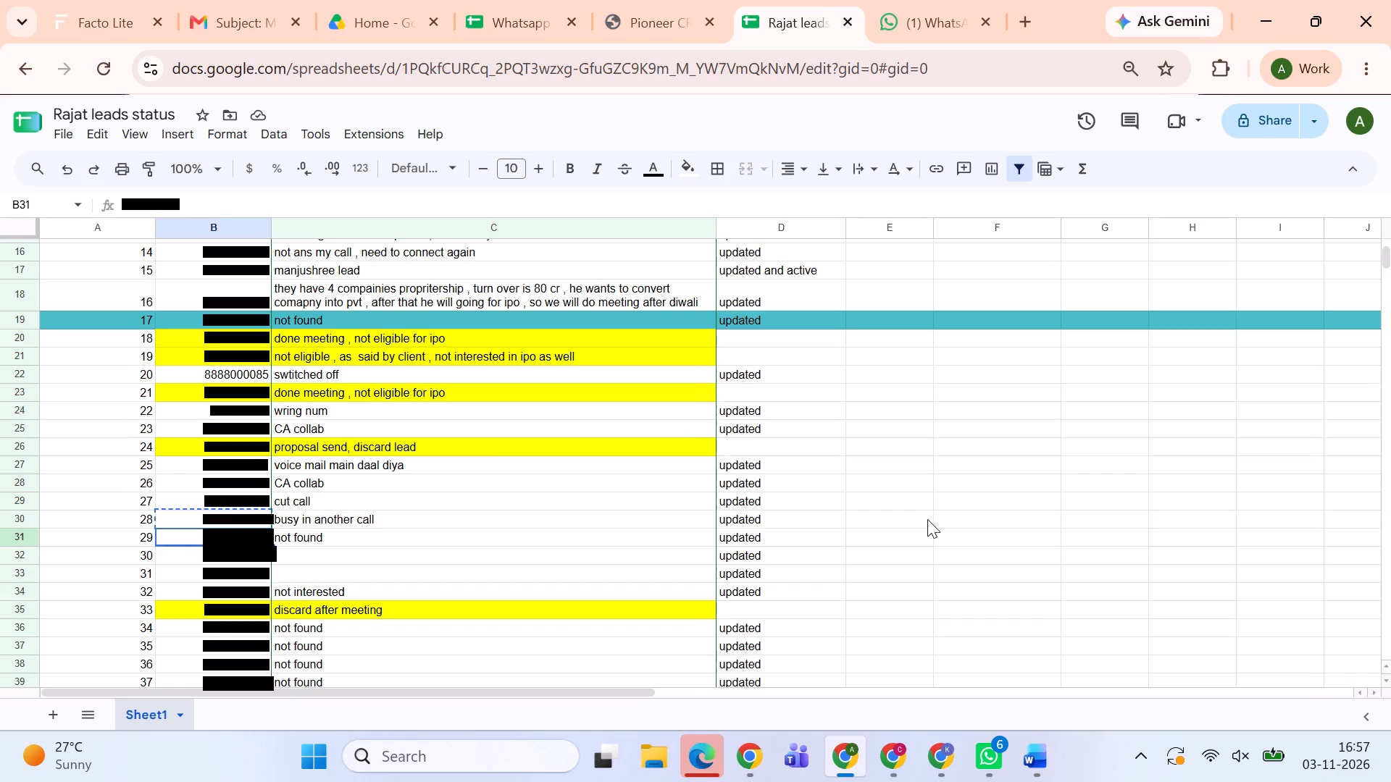
key("Right")
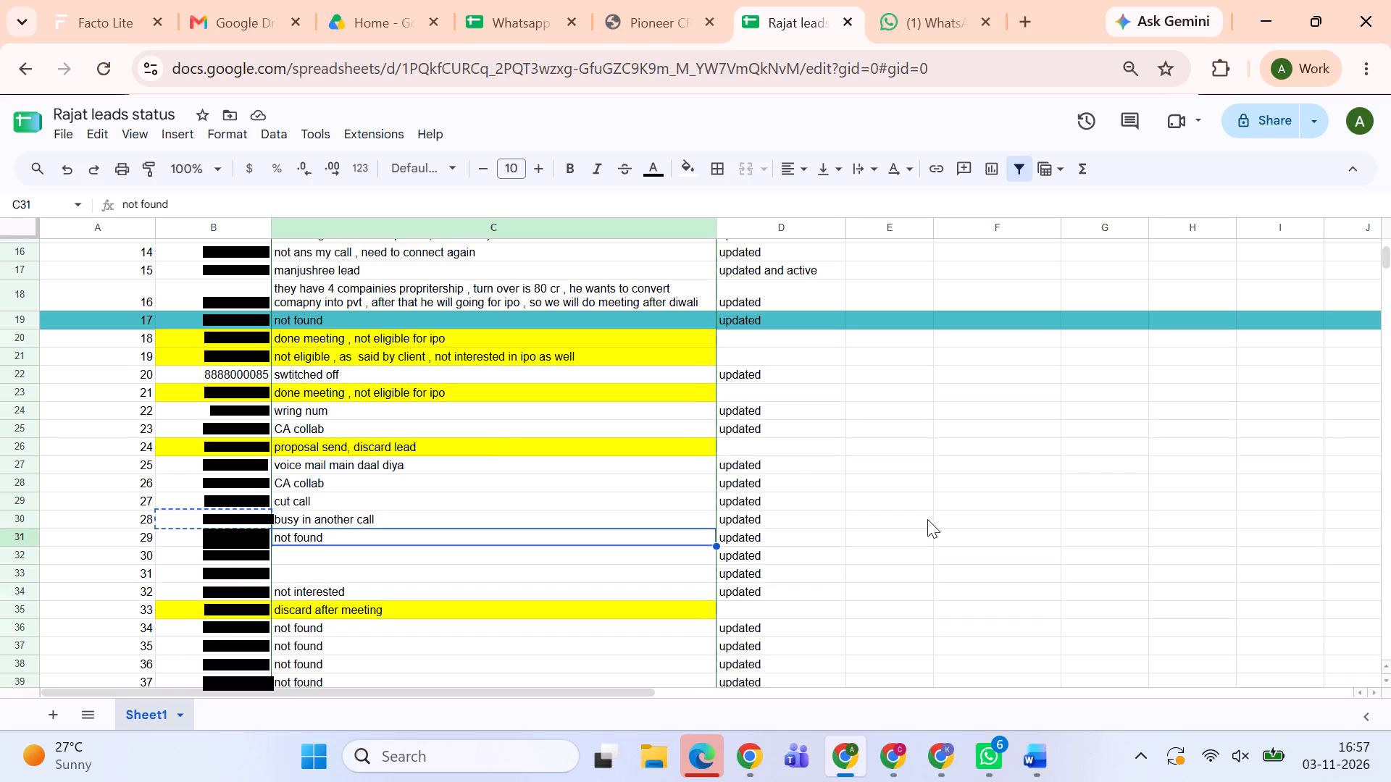
key("BackSpace")
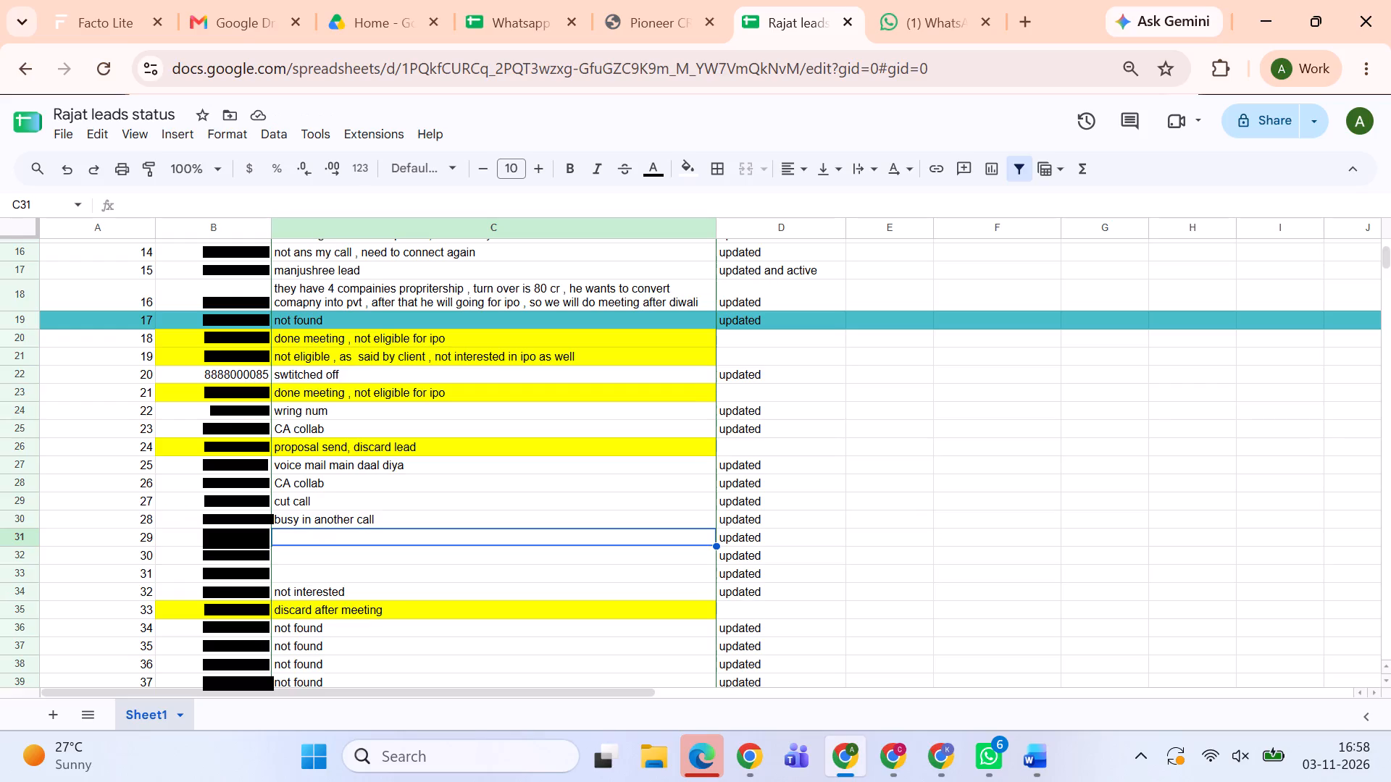
Enter "not ans my call" as lead 29's status in cell C31.
type("not ans mu")
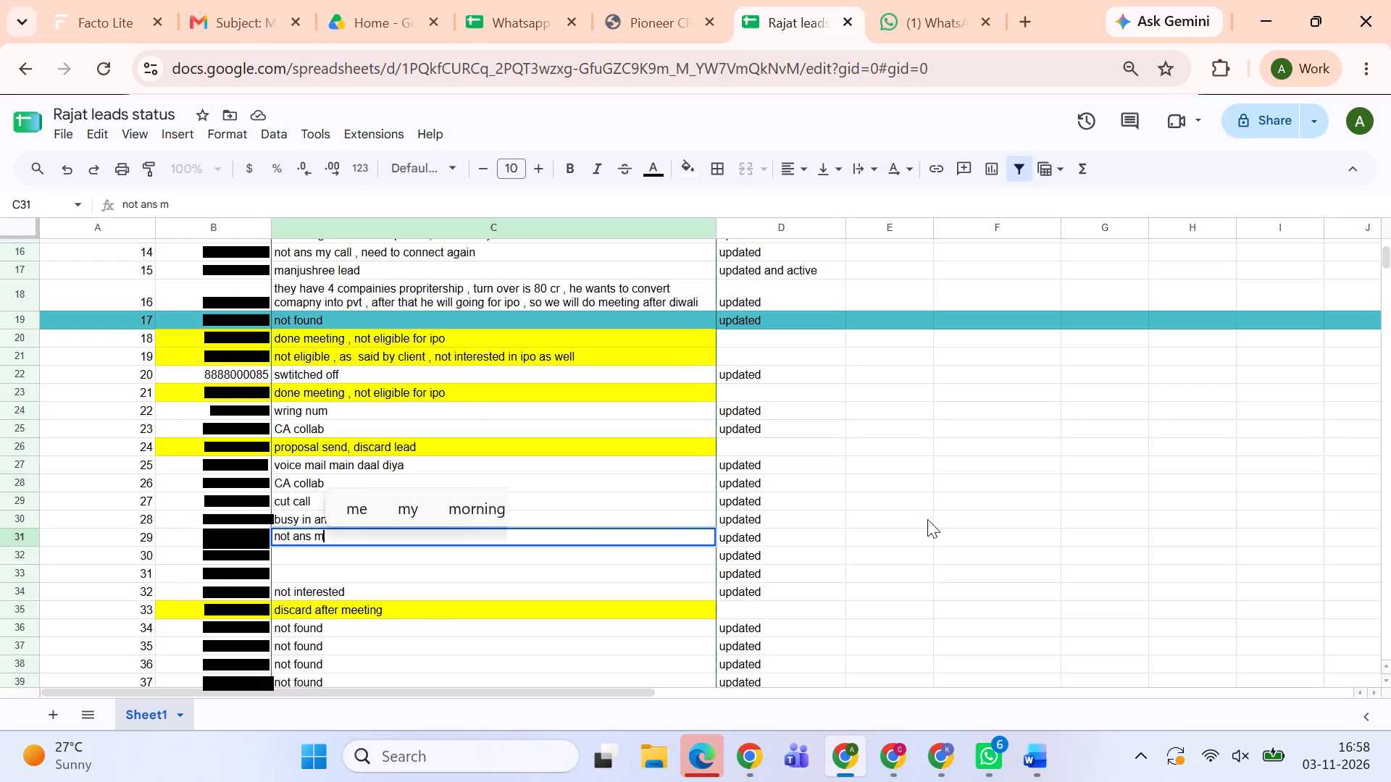
key("space")
key("BackSpace")
key("BackSpace")
type("y call")
key("space")
key("Return")
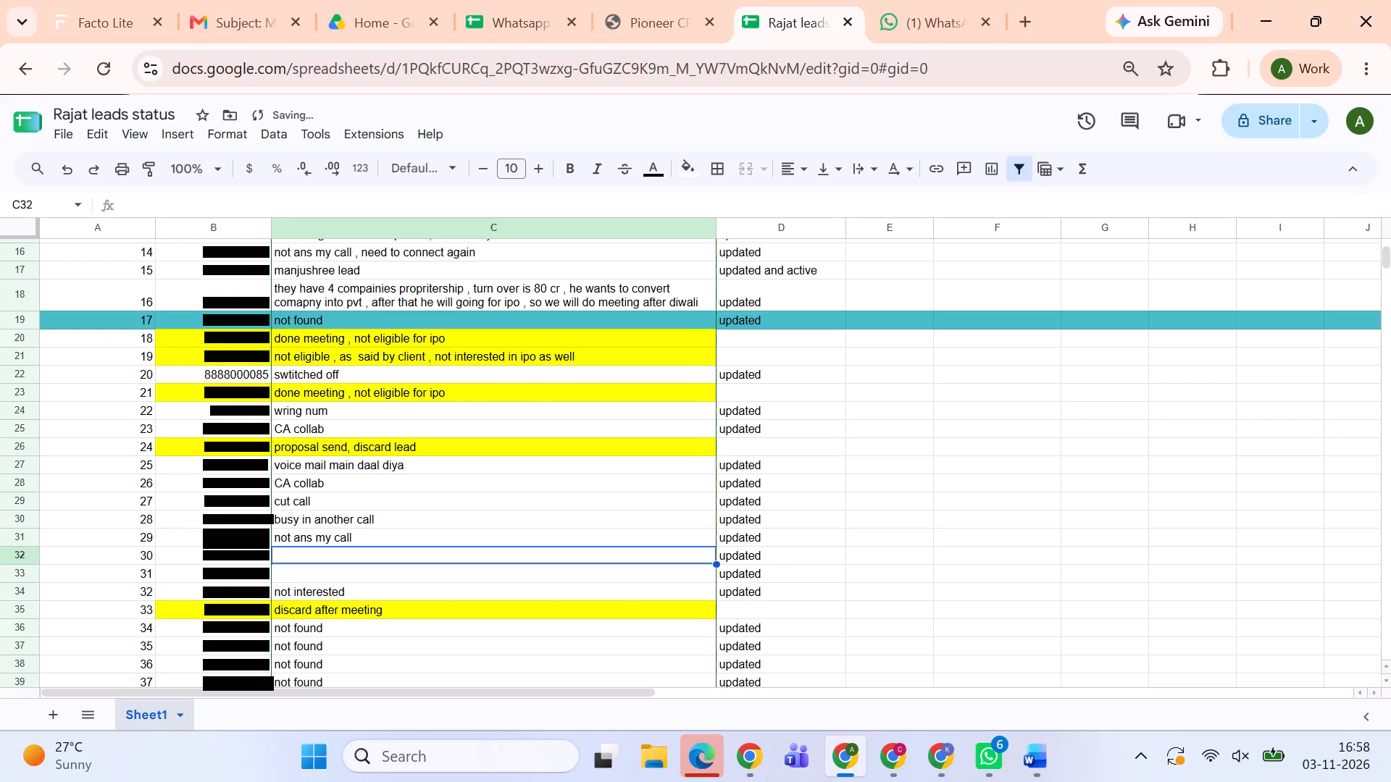
Copy lead 29's phone number from cell B31, search for it in the Pioneer CRM contacts and open the matching contact.
left_click(229, 539)
key("ctrl+c")
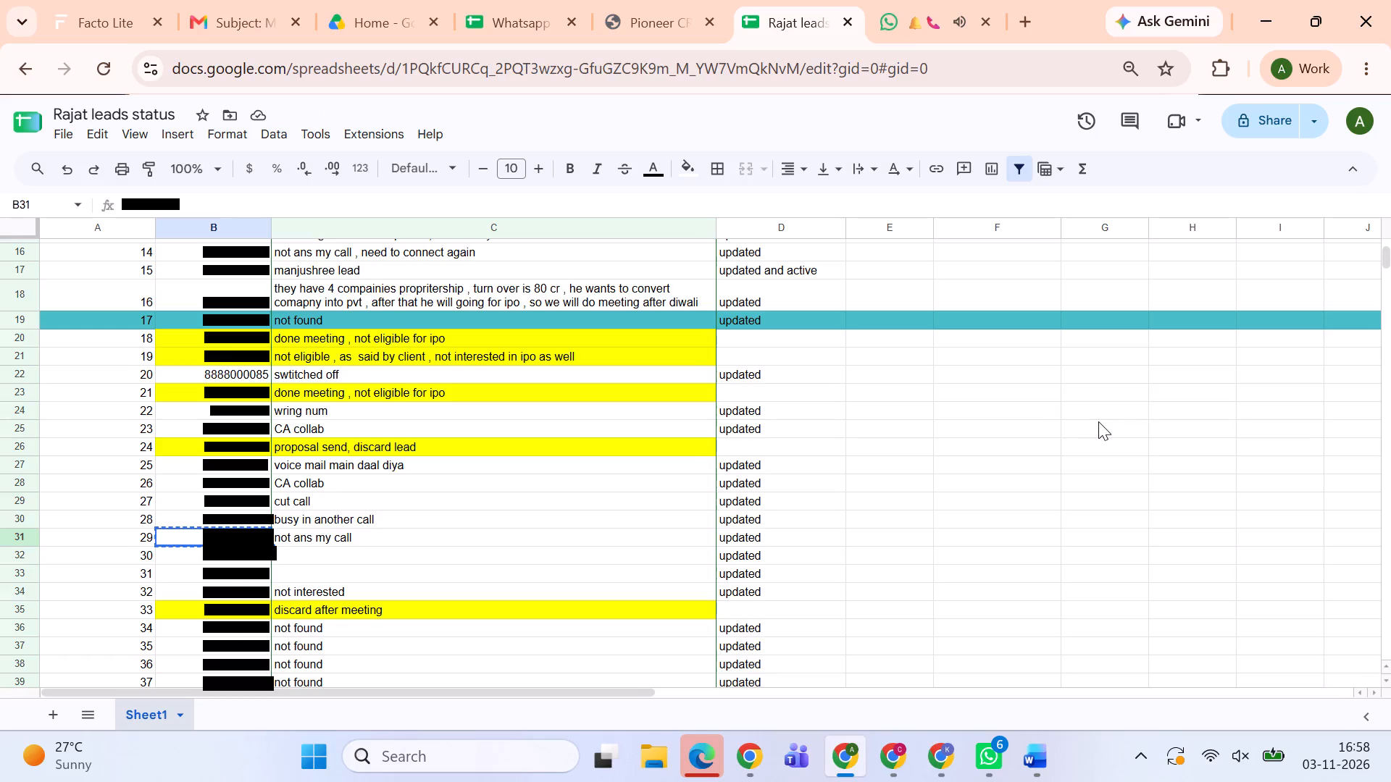
left_click(656, 7)
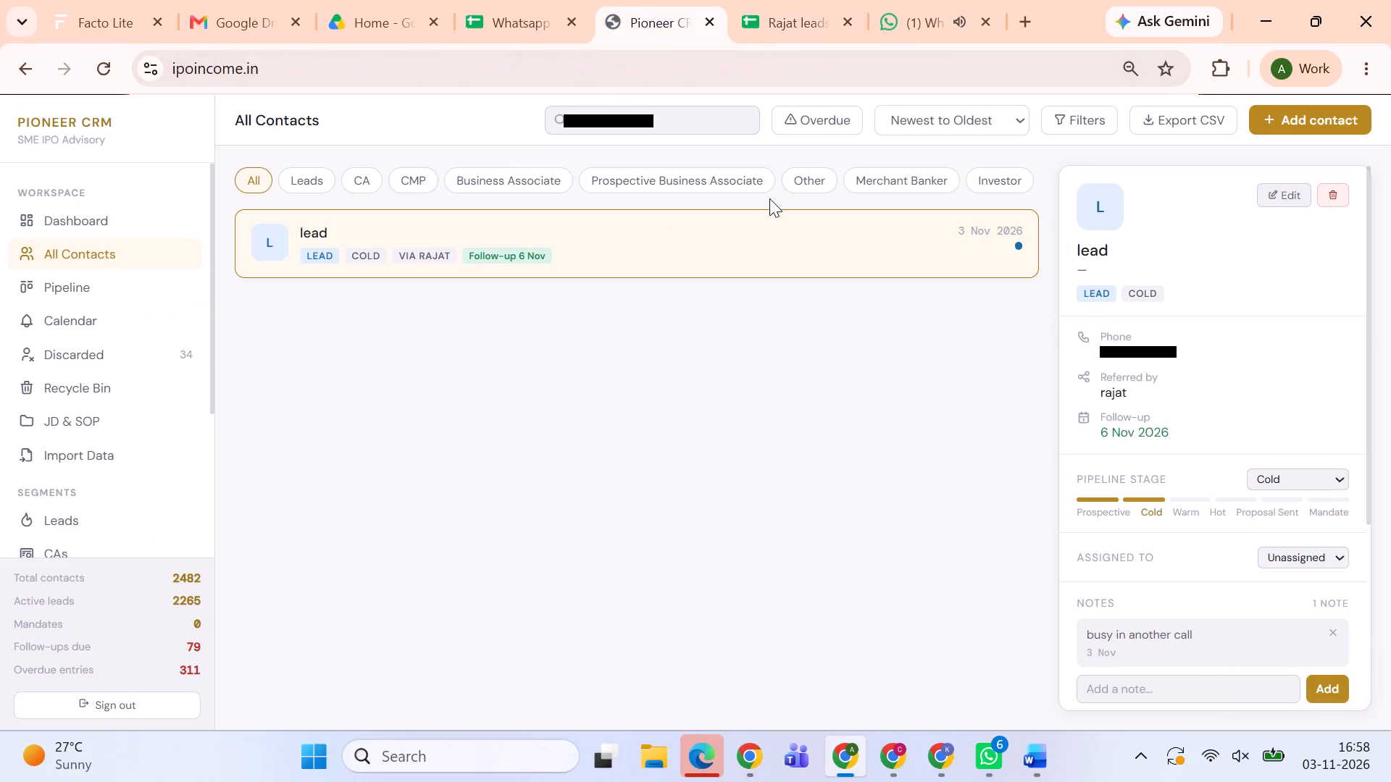
left_click(703, 119)
key("BackSpace")
key("BackSpace")
key("BackSpace")
key("BackSpace")
key("BackSpace")
key("BackSpace")
key("BackSpace")
key("BackSpace")
key("BackSpace")
key("BackSpace")
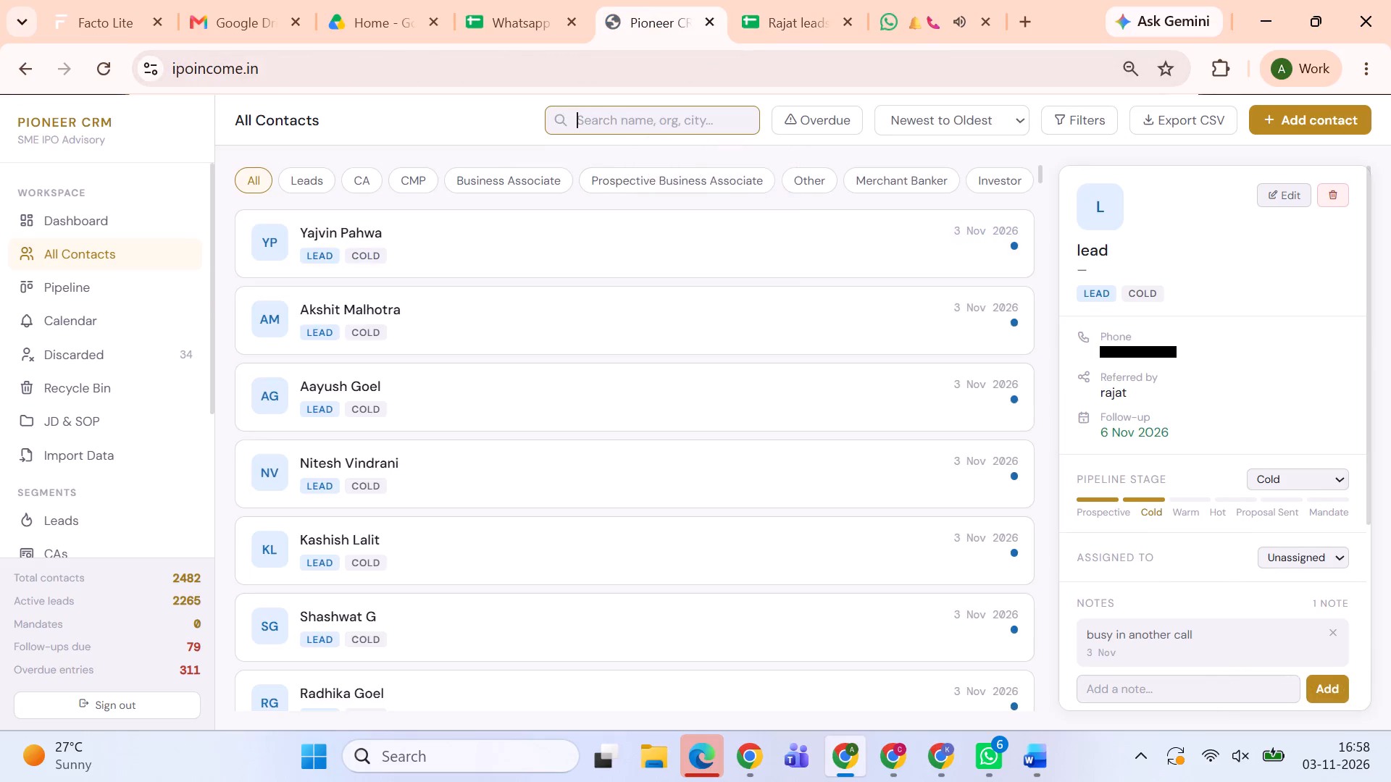
double_click(703, 119)
key("ctrl+v")
left_click(582, 235)
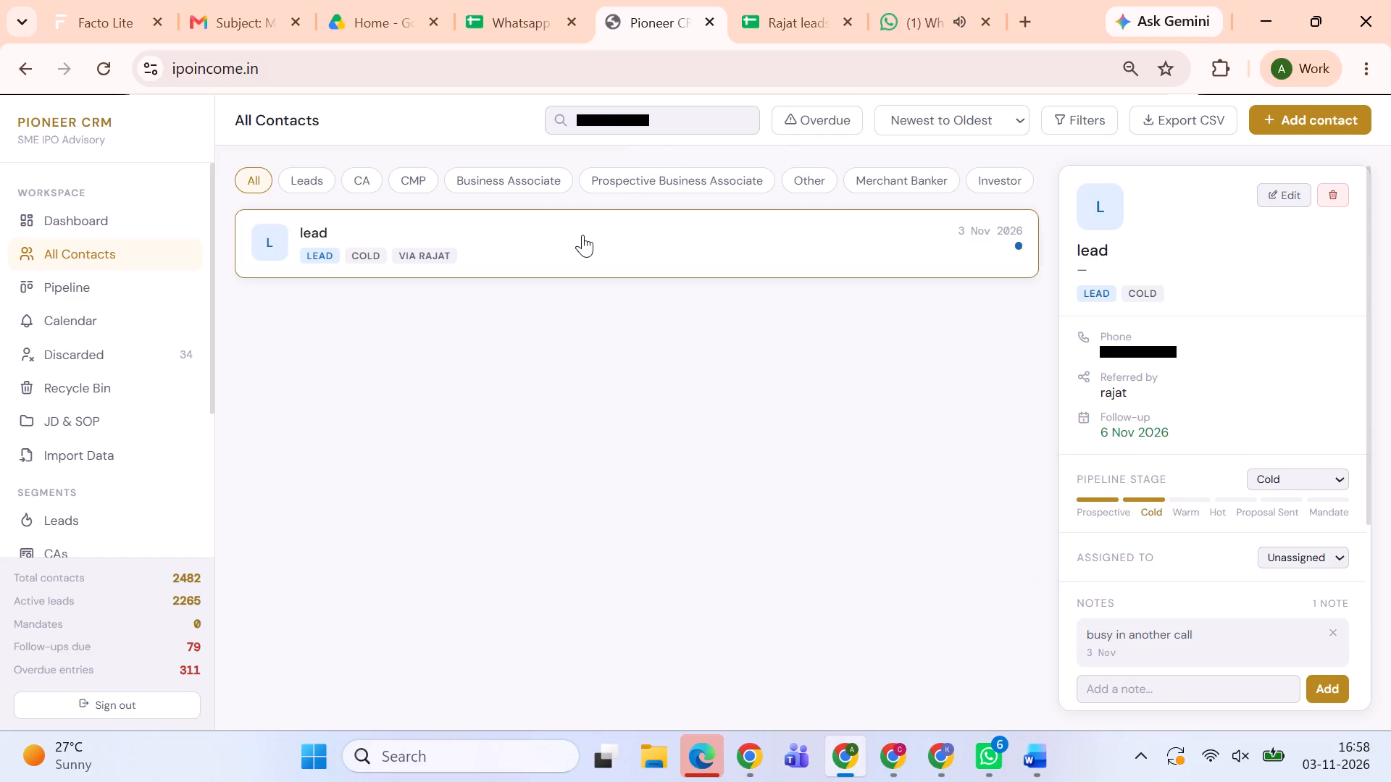
Add the note "not ans my call" to lead 29's contact.
scroll(1175, 458, "down", 1)
left_click(1124, 551)
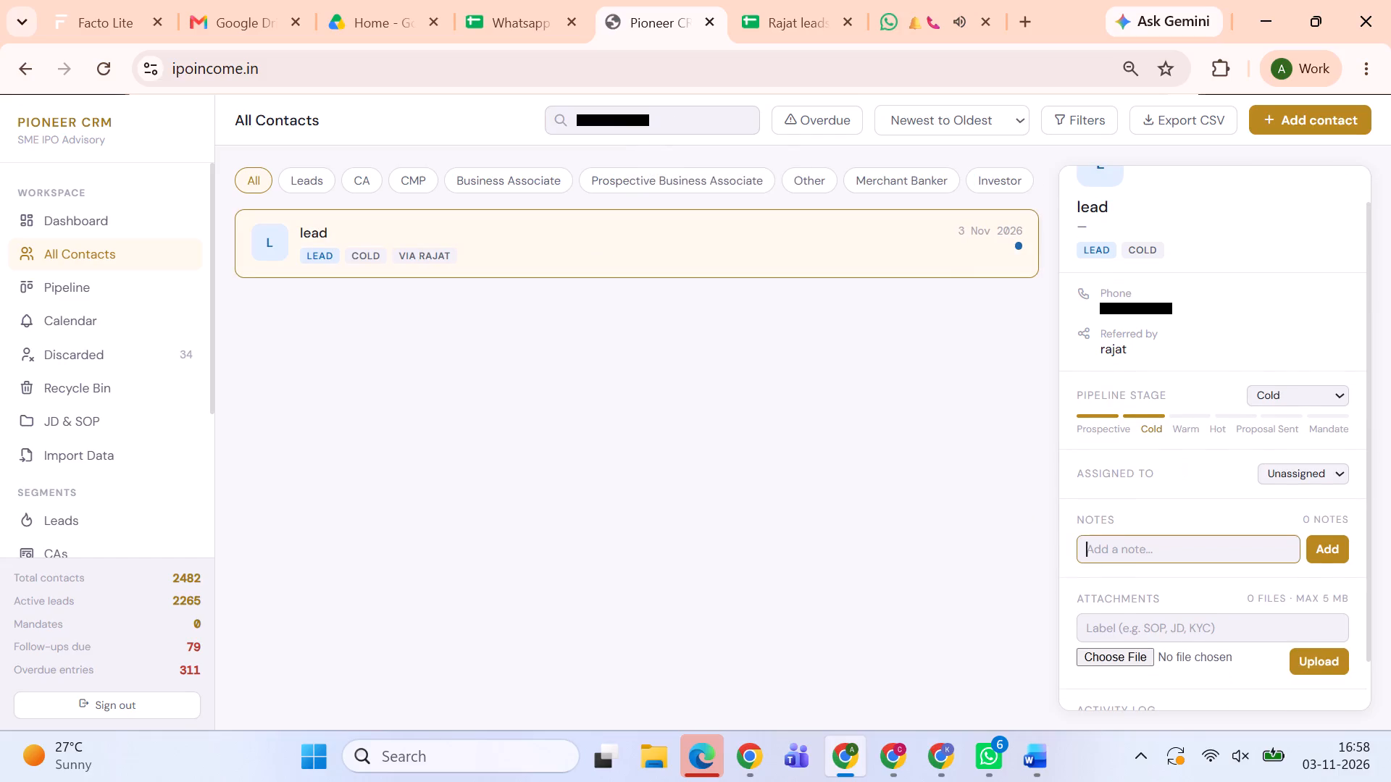
key("n")
type("ot ans my call")
key("space")
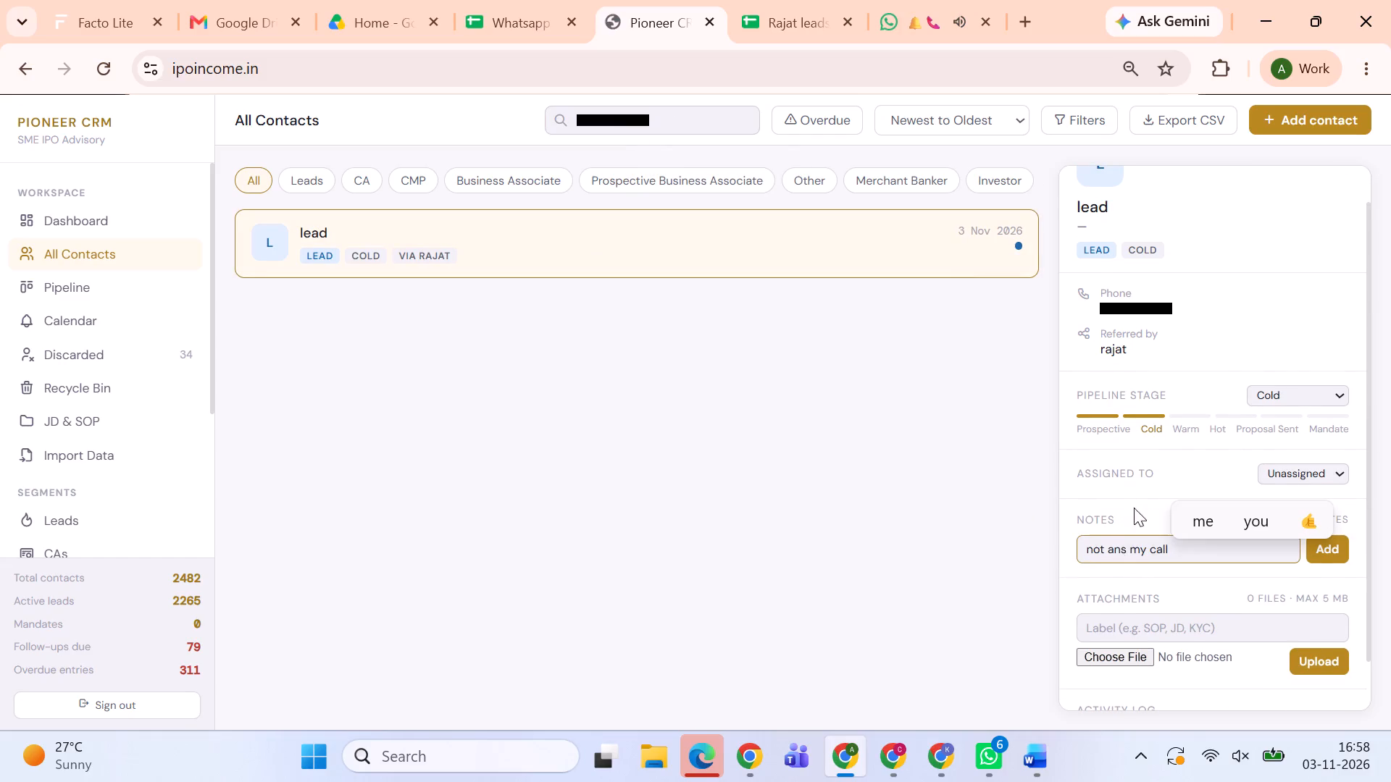
left_click(1257, 345)
left_click(1336, 545)
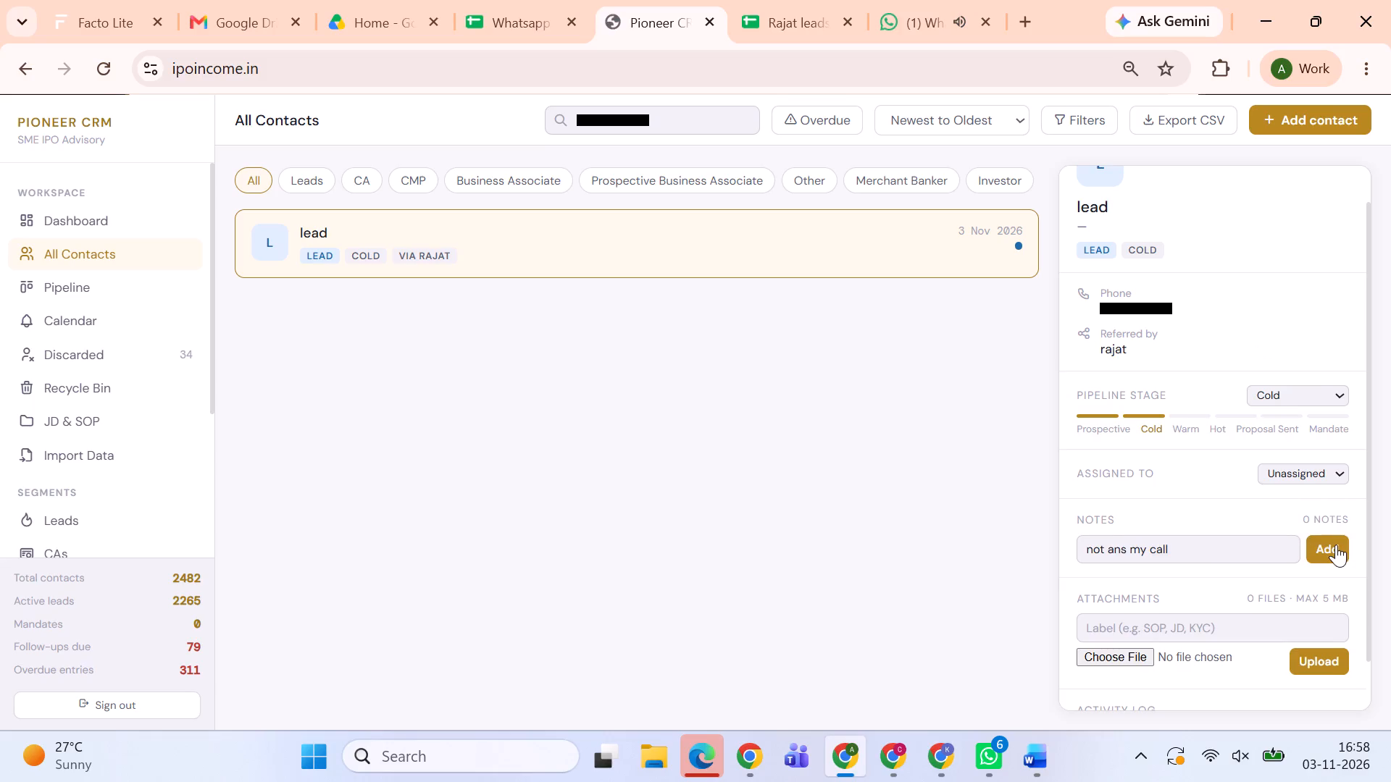
Set lead 29's follow-up date to 5 November 2026 and save the contact update.
scroll(1263, 358, "up", 1)
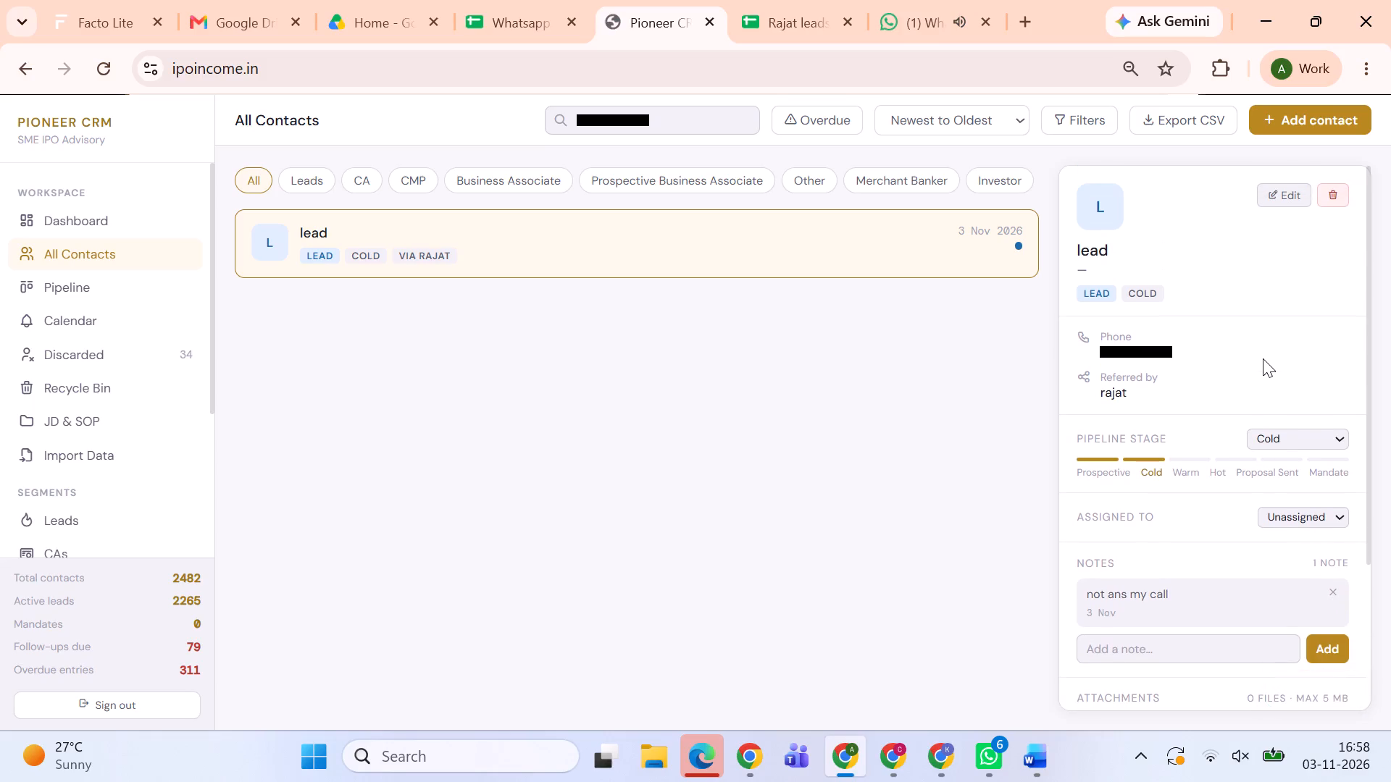
left_click(1300, 198)
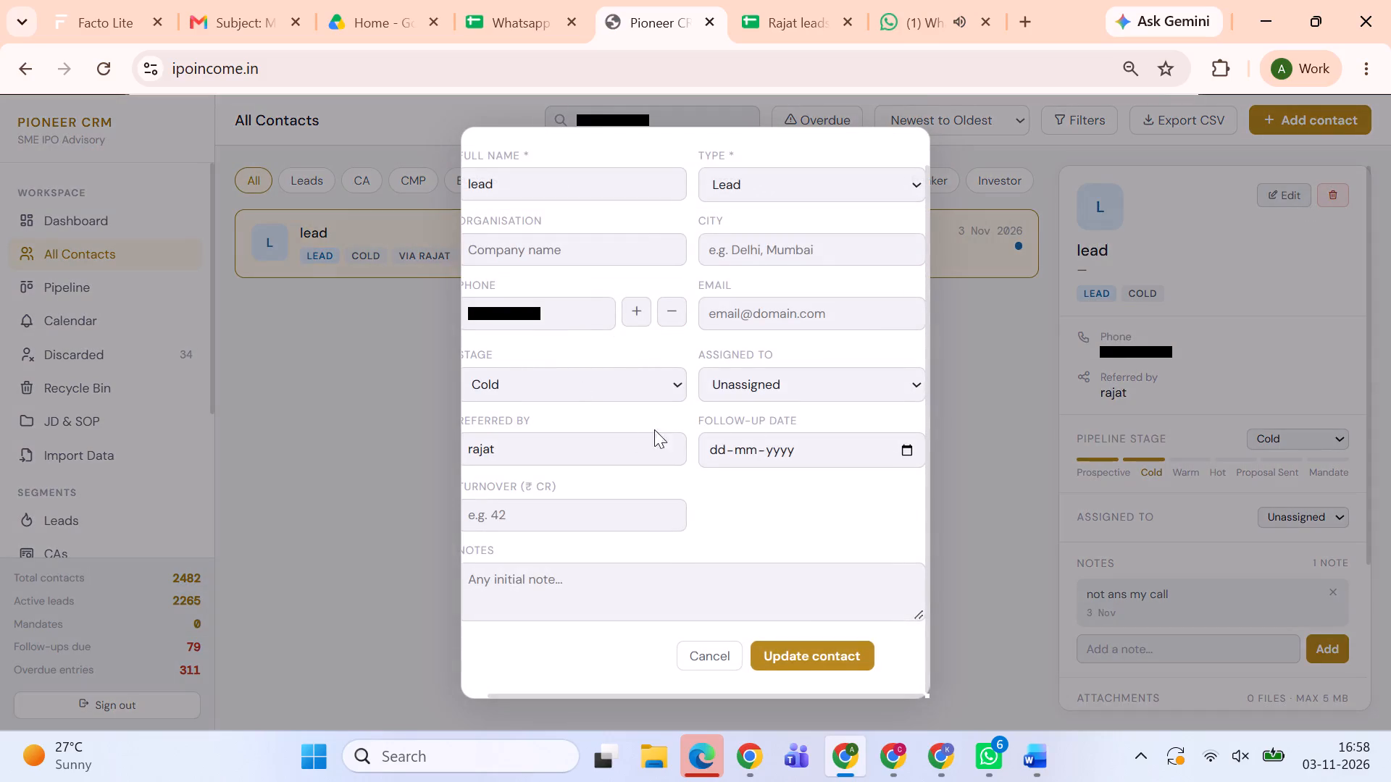
scroll(831, 409, "right", 1)
scroll(843, 453, "left", 2)
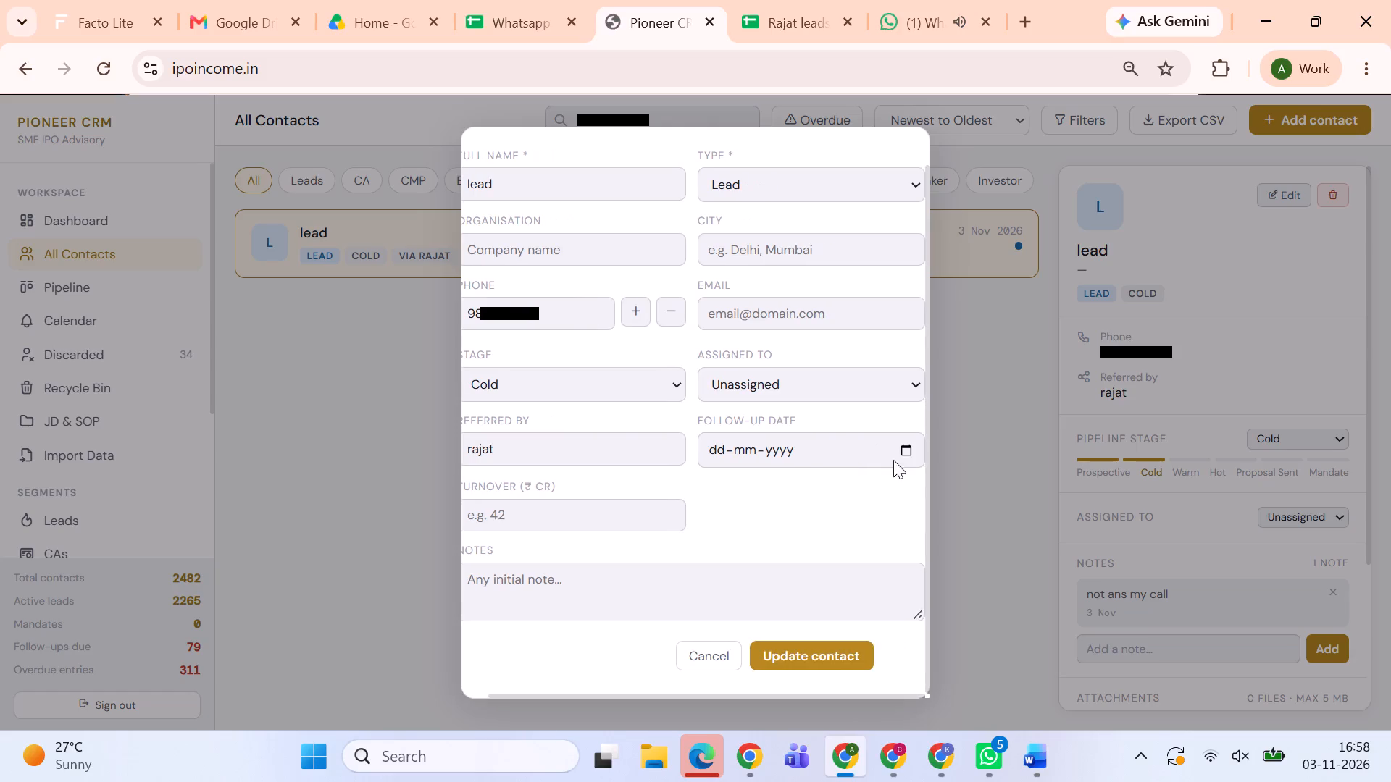
left_click(906, 455)
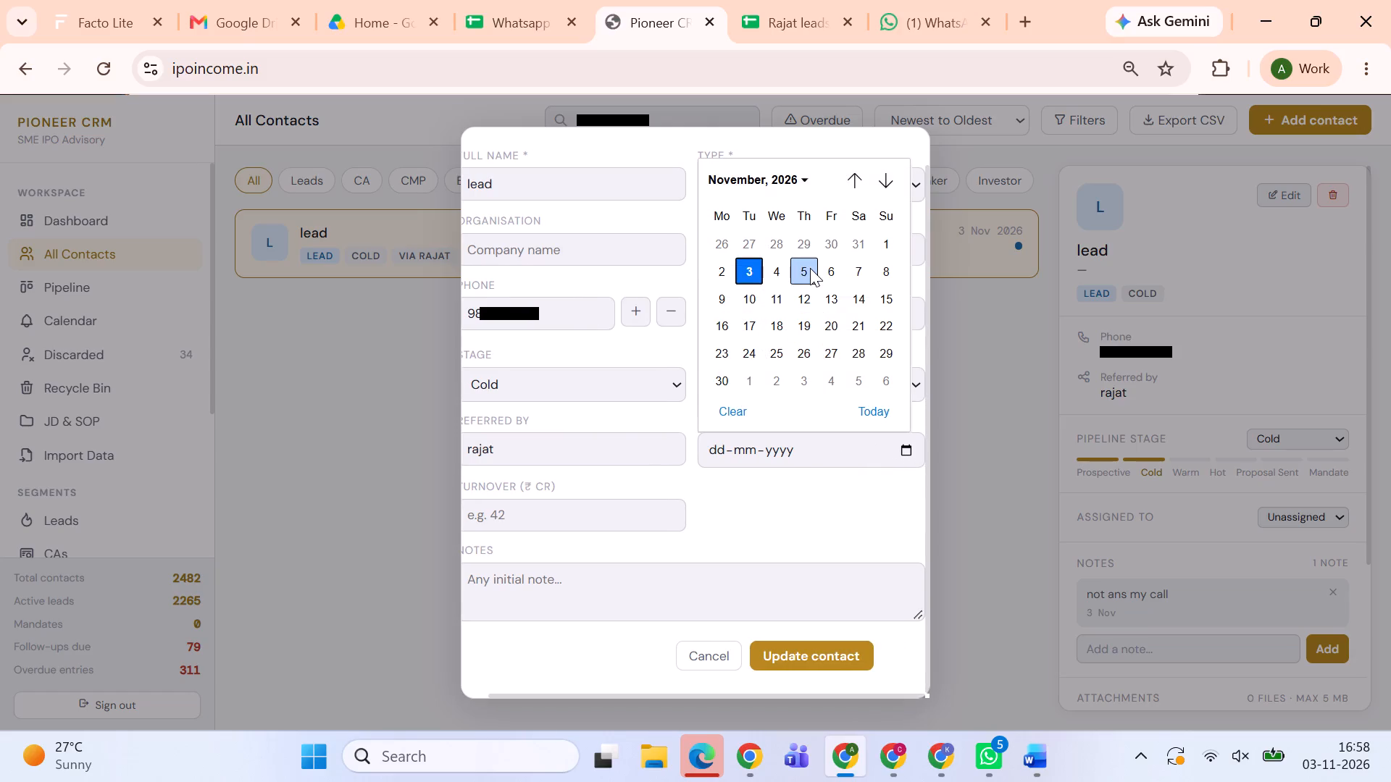
left_click(810, 268)
left_click(806, 655)
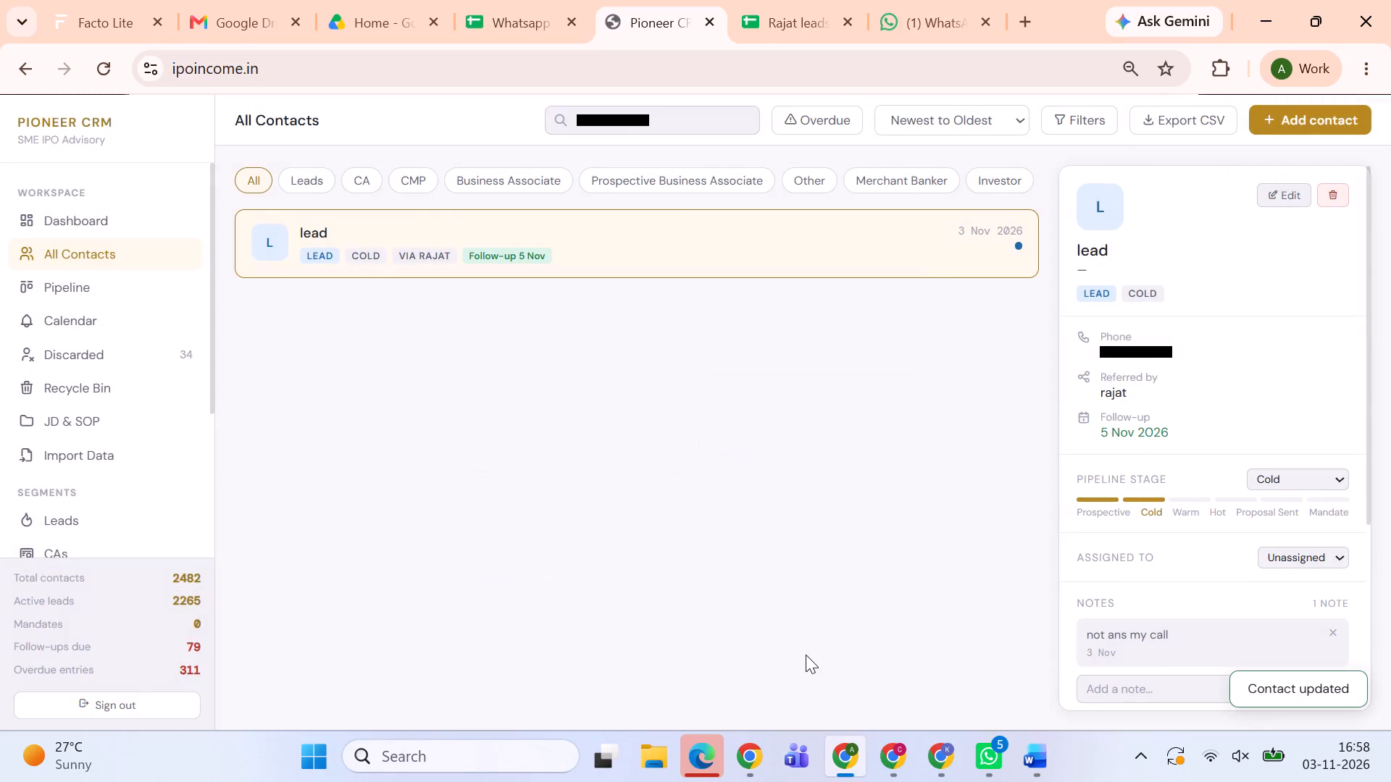
In the Rajat leads status sheet, copy lead 29's status "not ans my call" into cell C32 for lead 30.
left_click(786, 0)
scroll(515, 531, "down", 1)
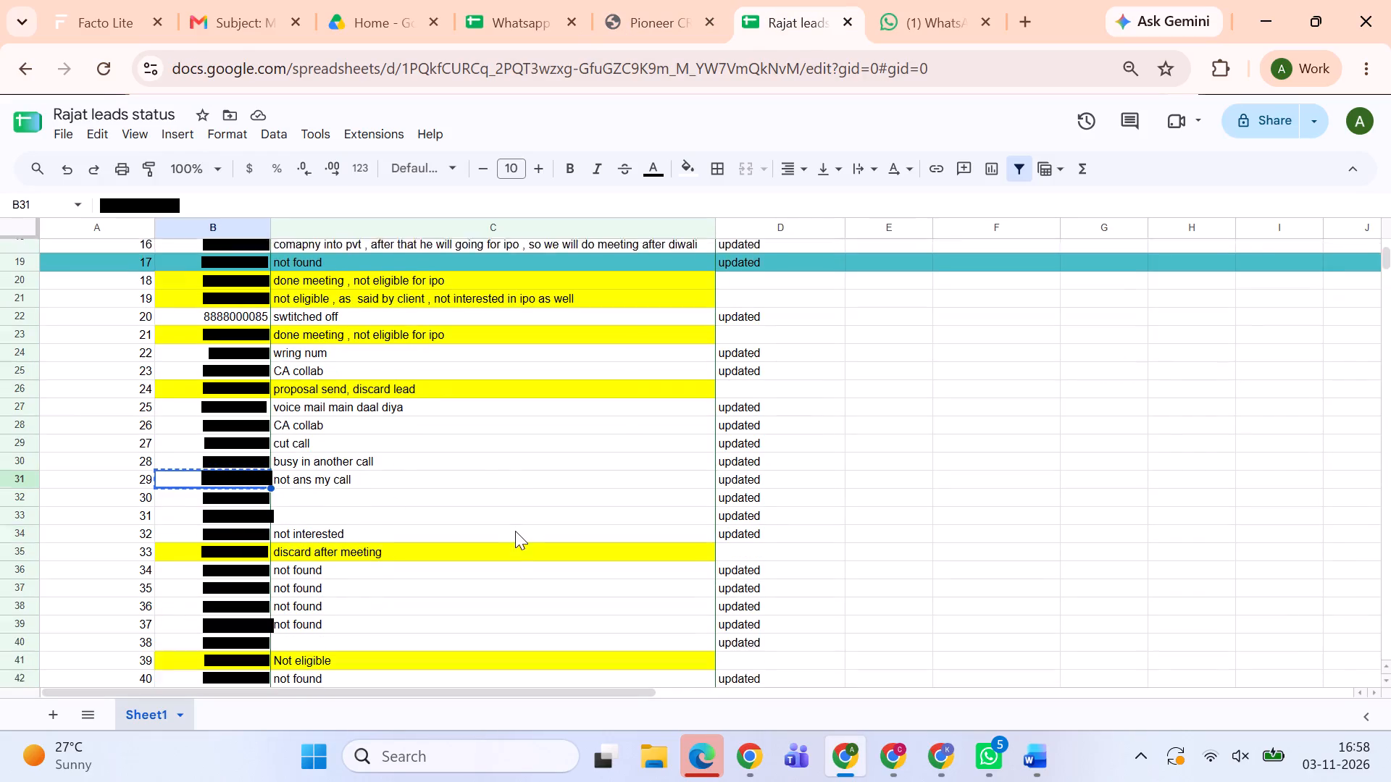
scroll(515, 531, "down", 3)
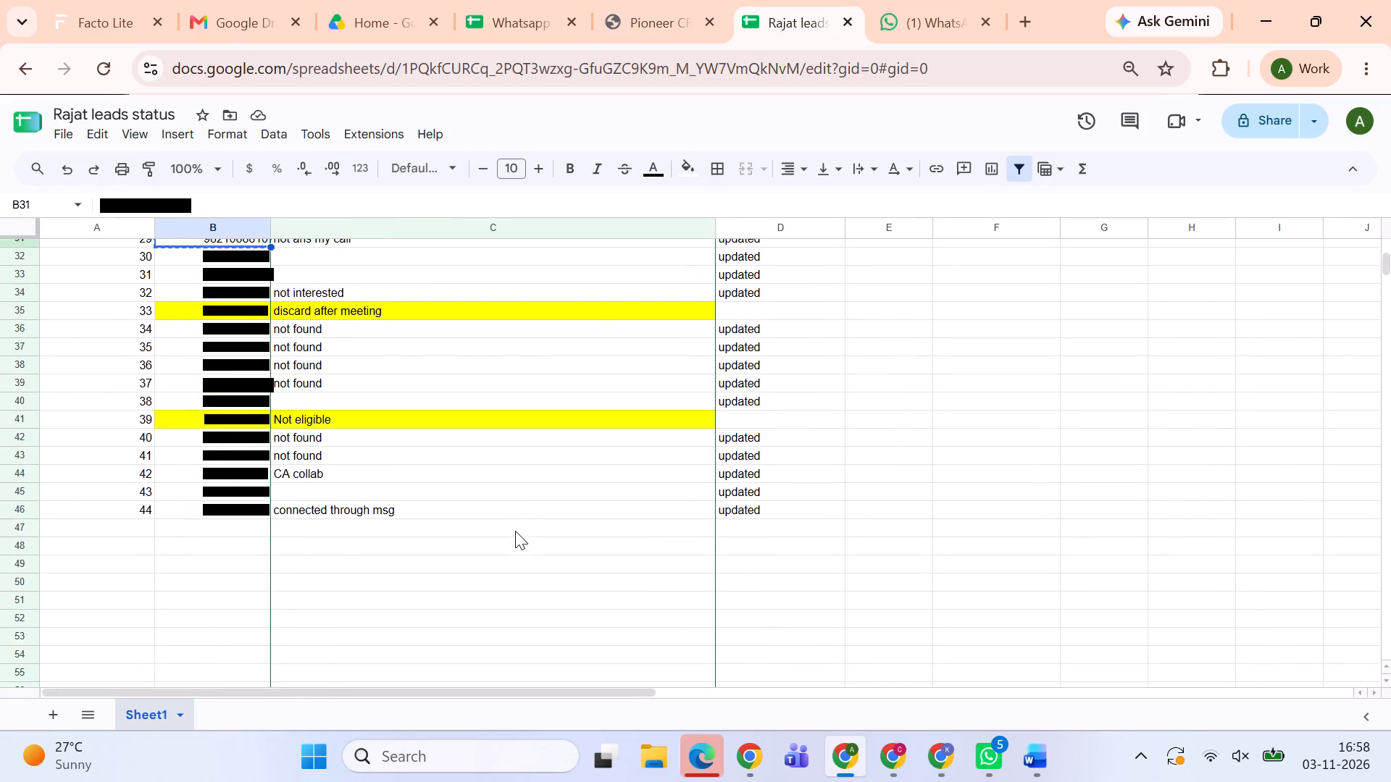
scroll(515, 531, "up", 1)
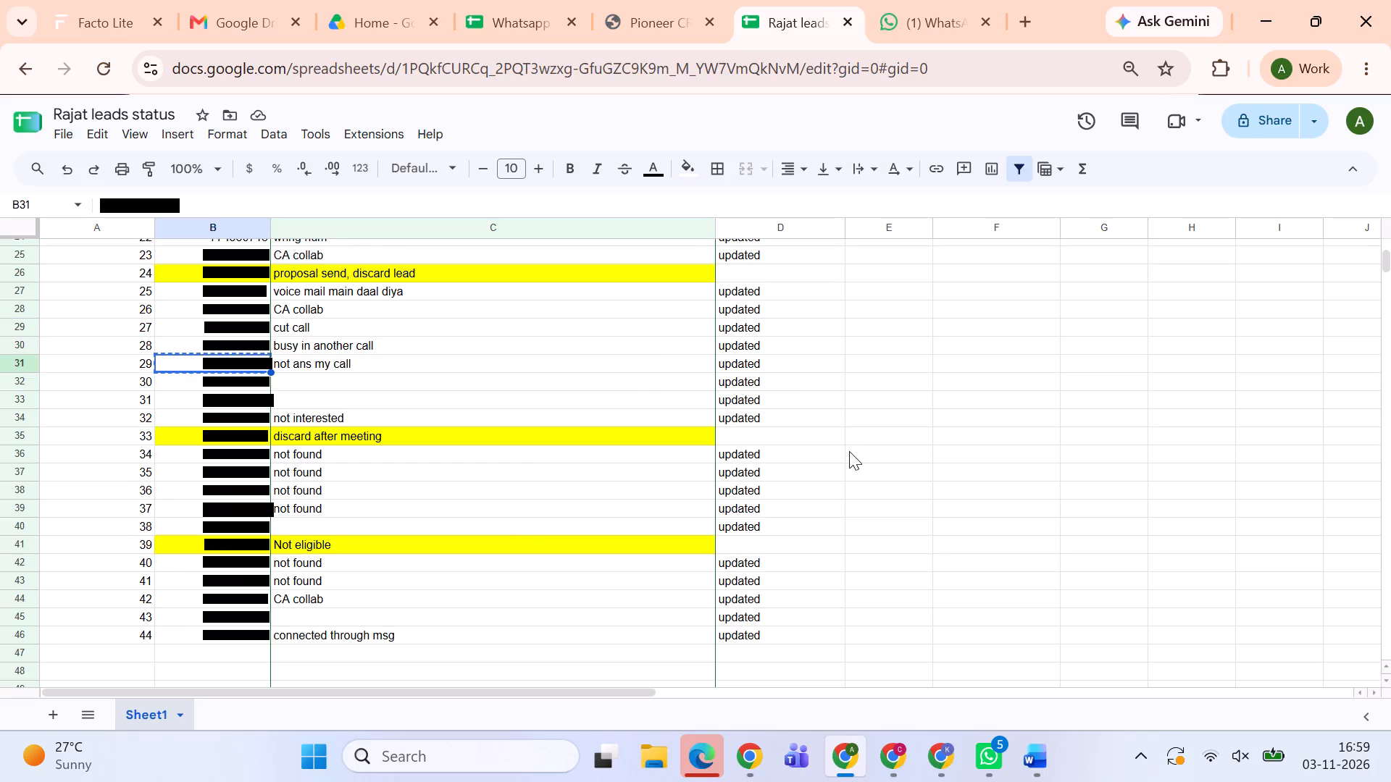
left_click(309, 388)
left_click(887, 461)
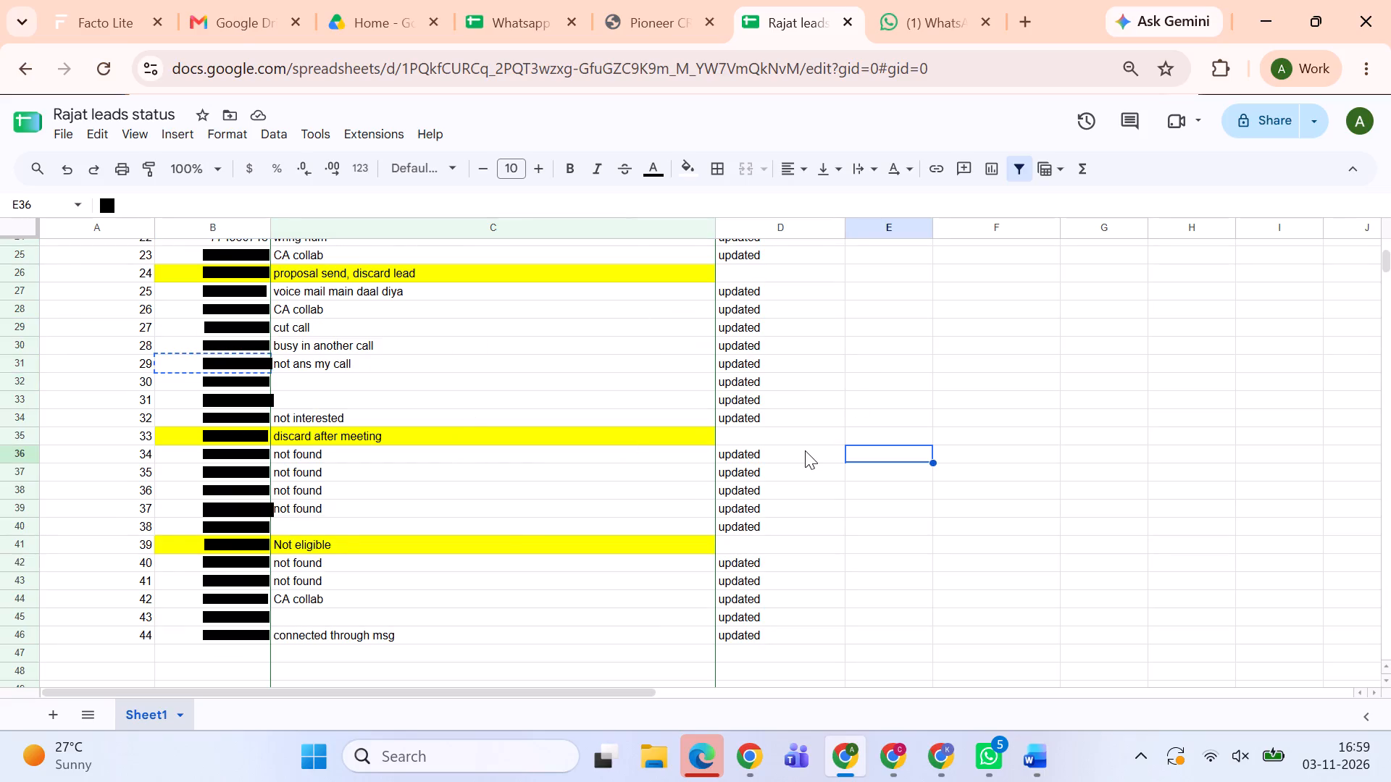
left_click(263, 383)
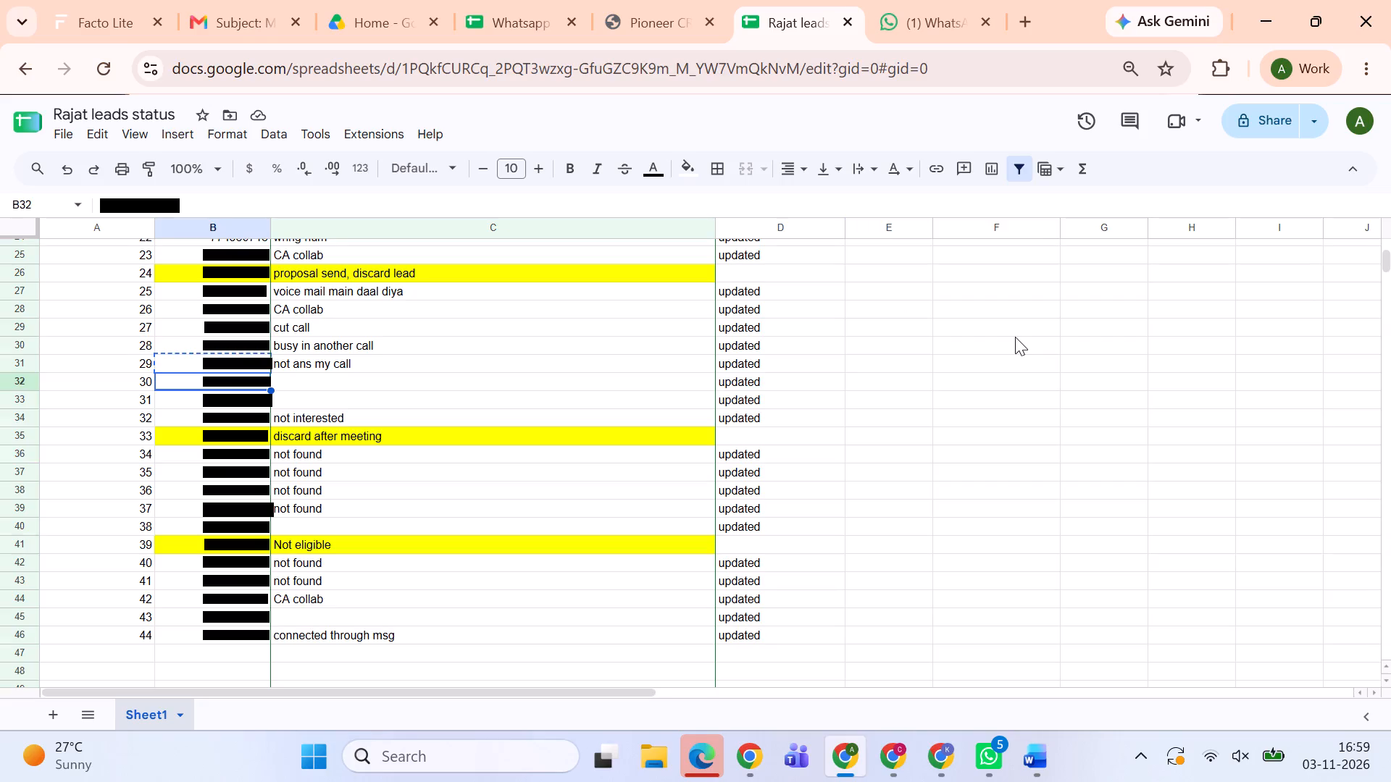
key("Right")
key("Up")
key("ctrl+c")
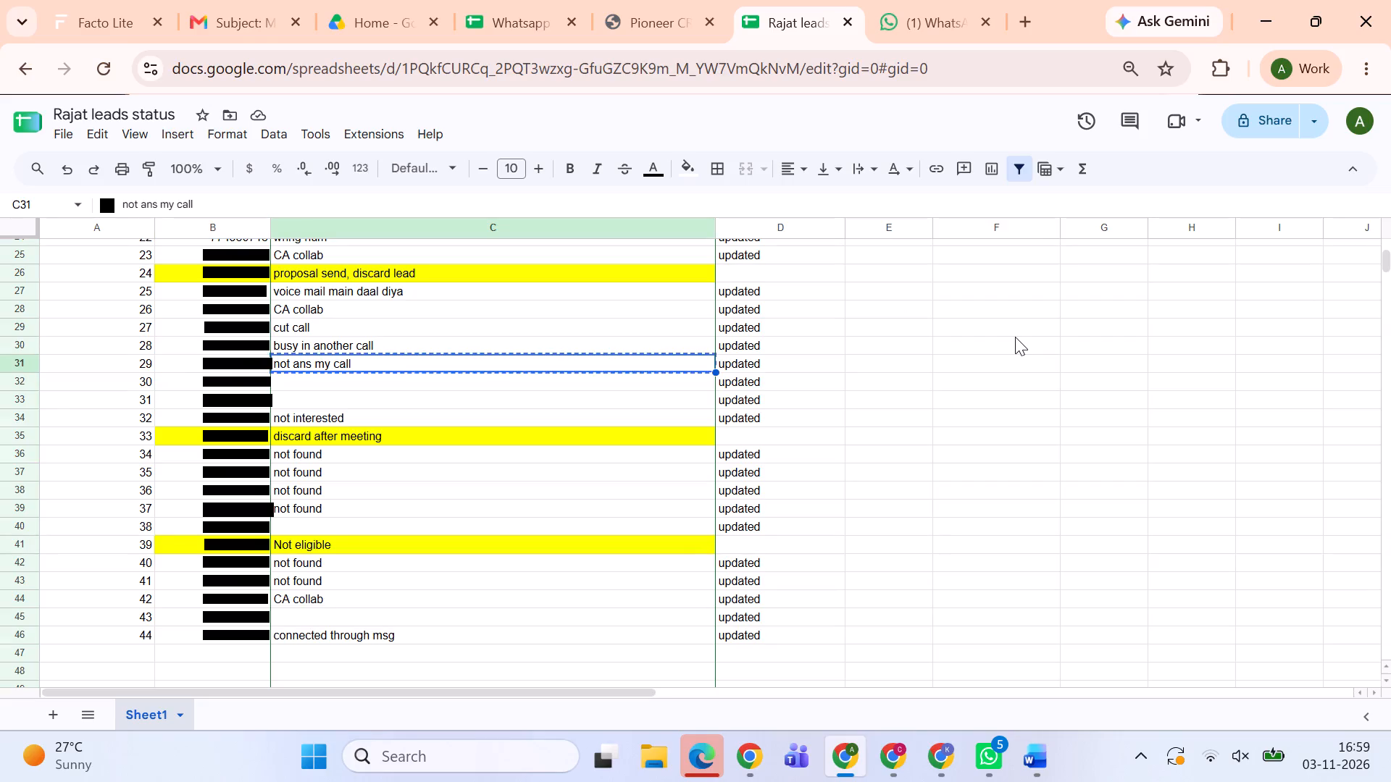
key("Down")
key("ctrl+v")
key("Return")
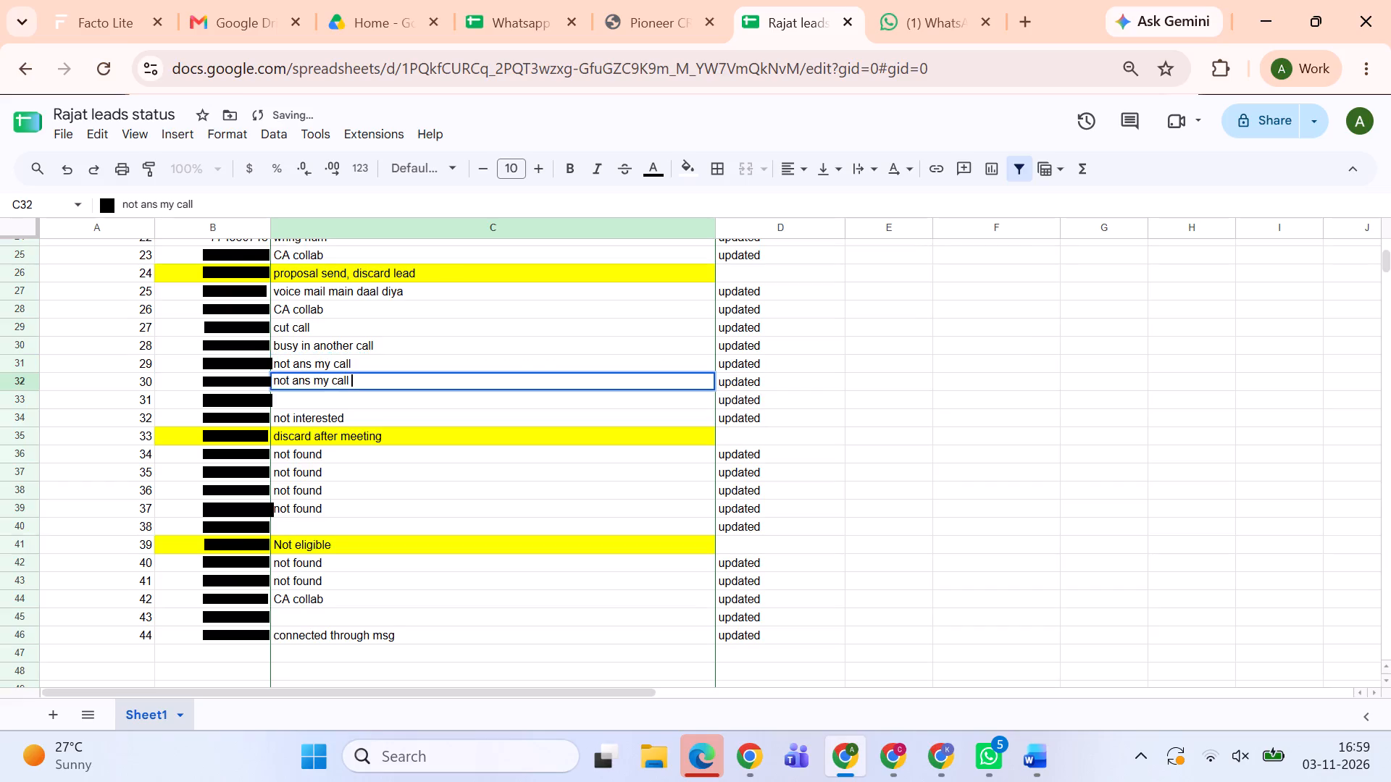
key("Left")
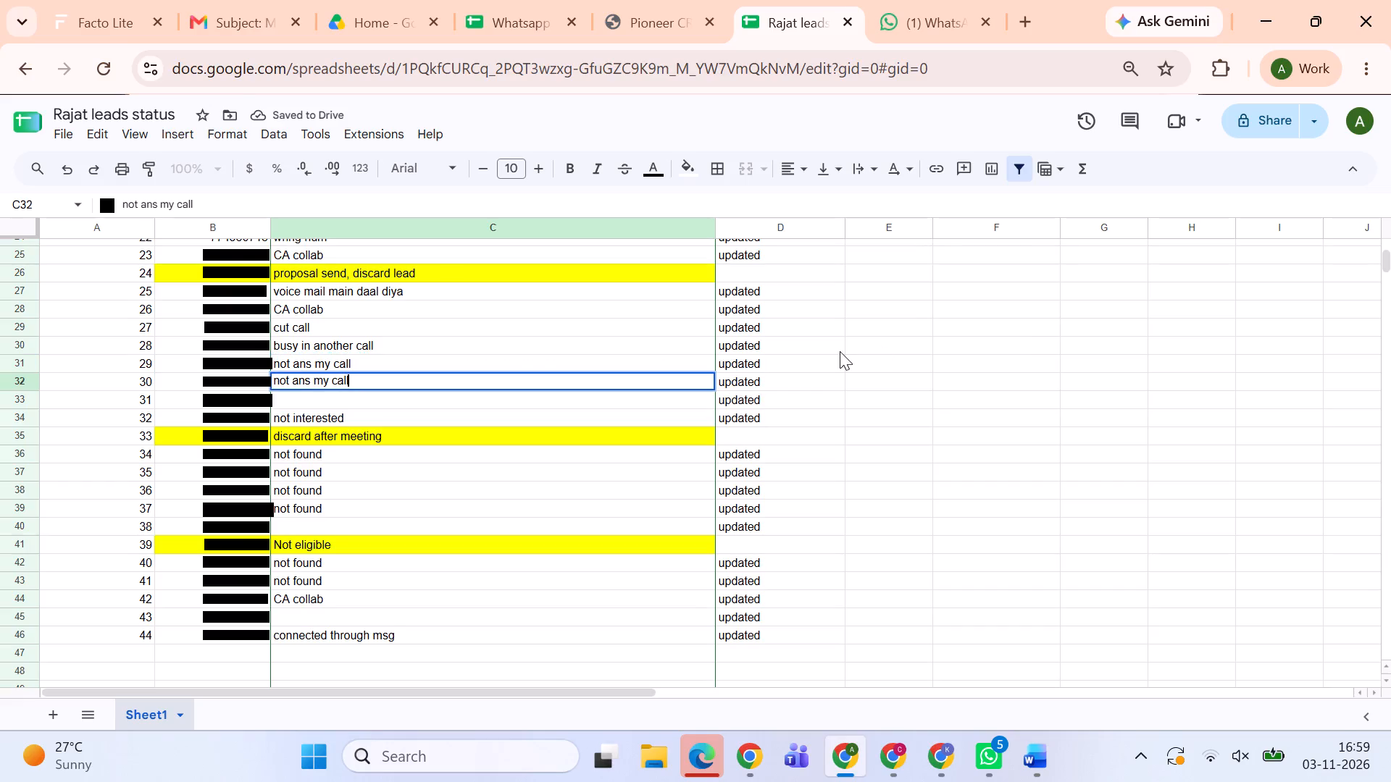
Copy lead 30's phone number from cell B32, search for it in the Pioneer CRM contacts and open the matching contact.
left_click(257, 387)
key("ctrl+c")
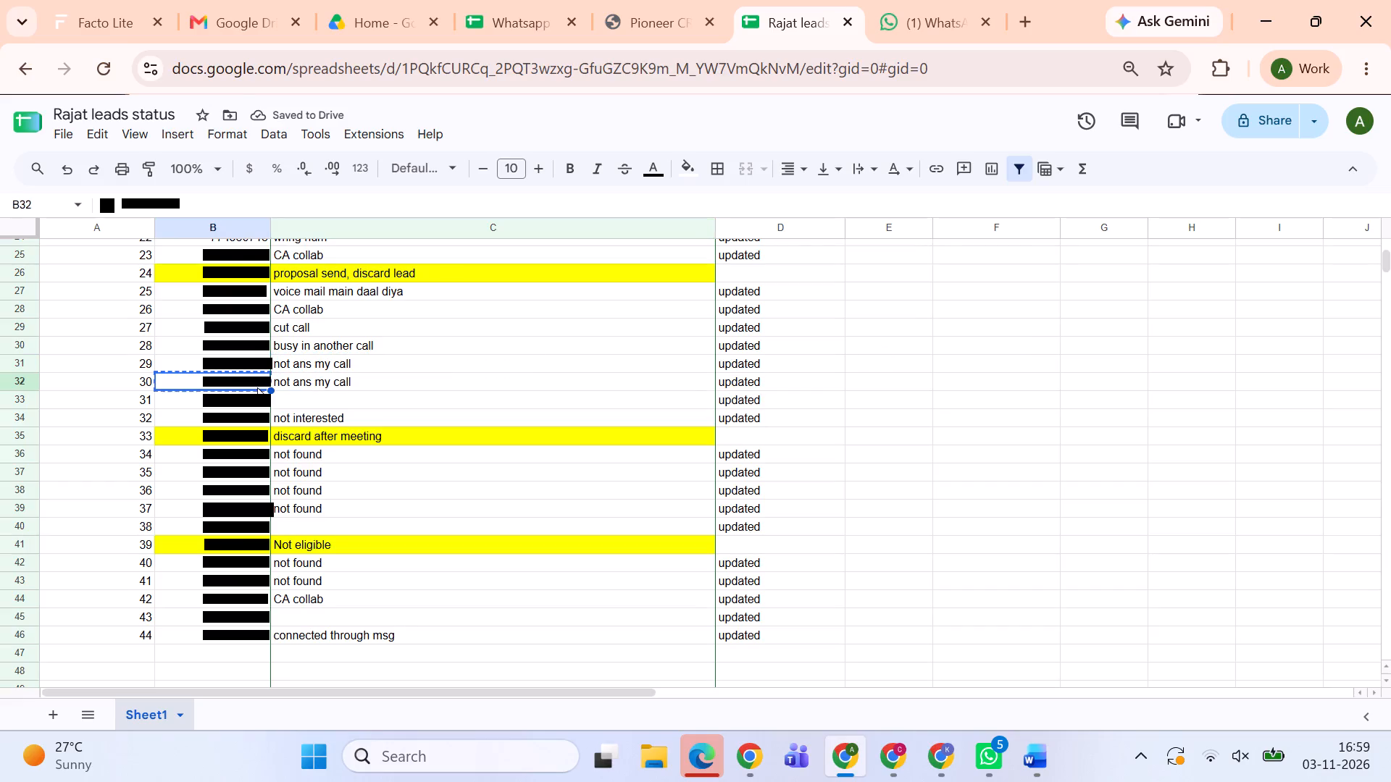
left_click(678, 0)
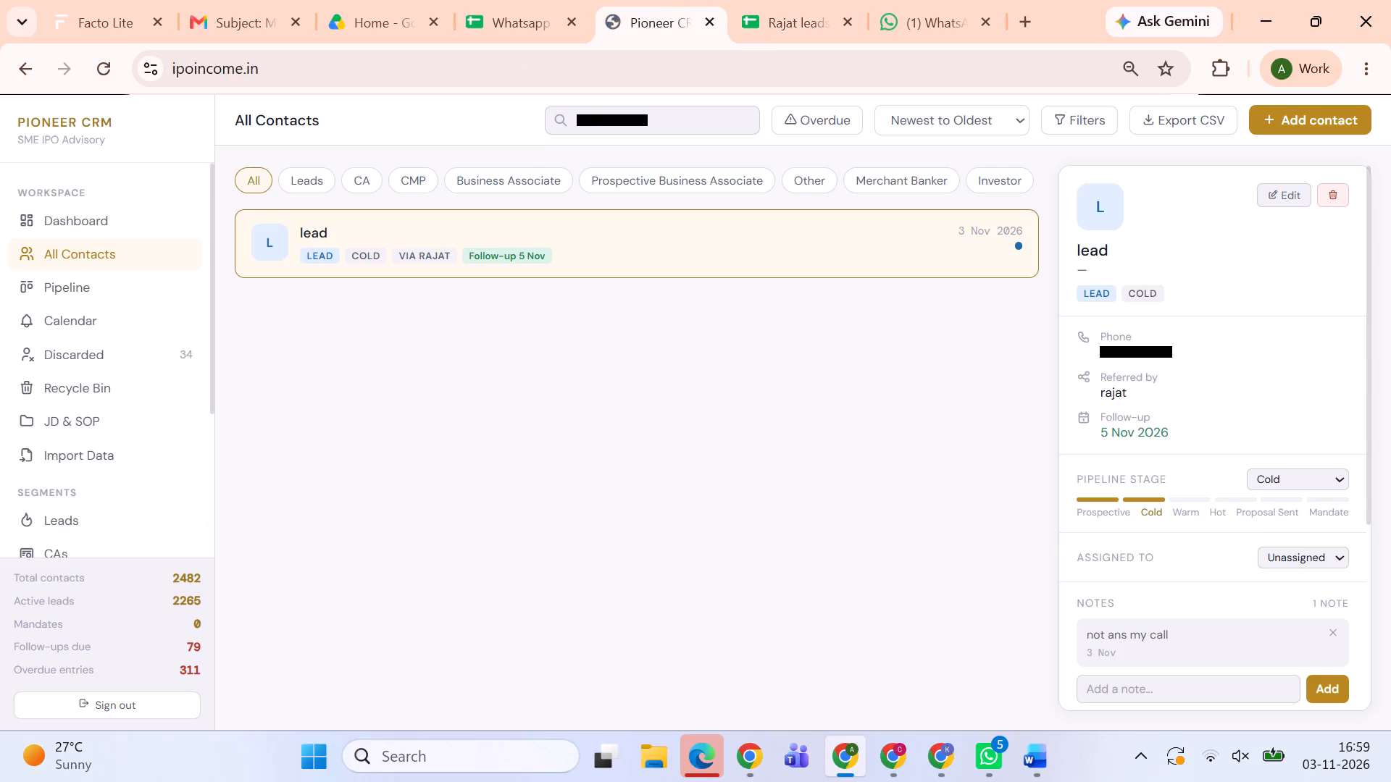
left_click_drag(711, 125, 356, 114)
key("BackSpace")
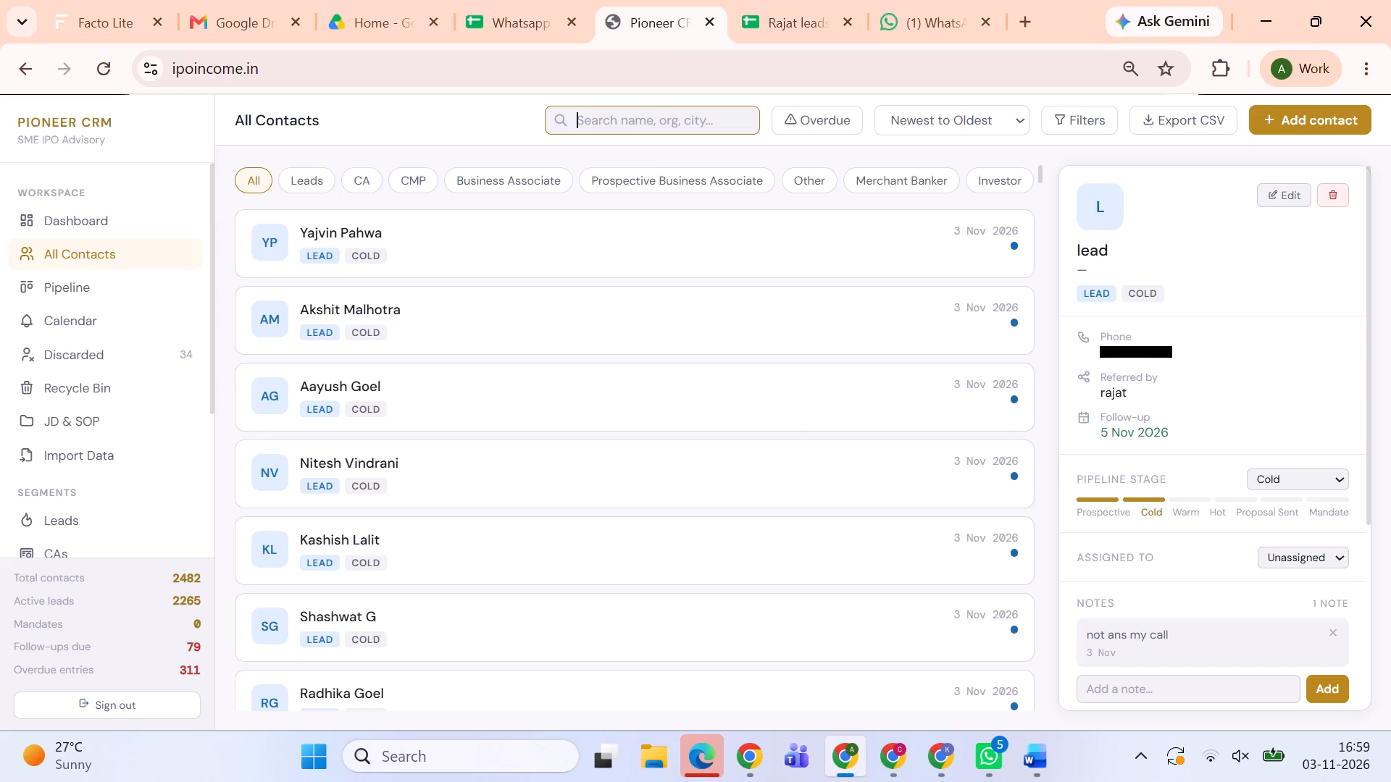
left_click(640, 115)
key("ctrl+v")
left_click(608, 253)
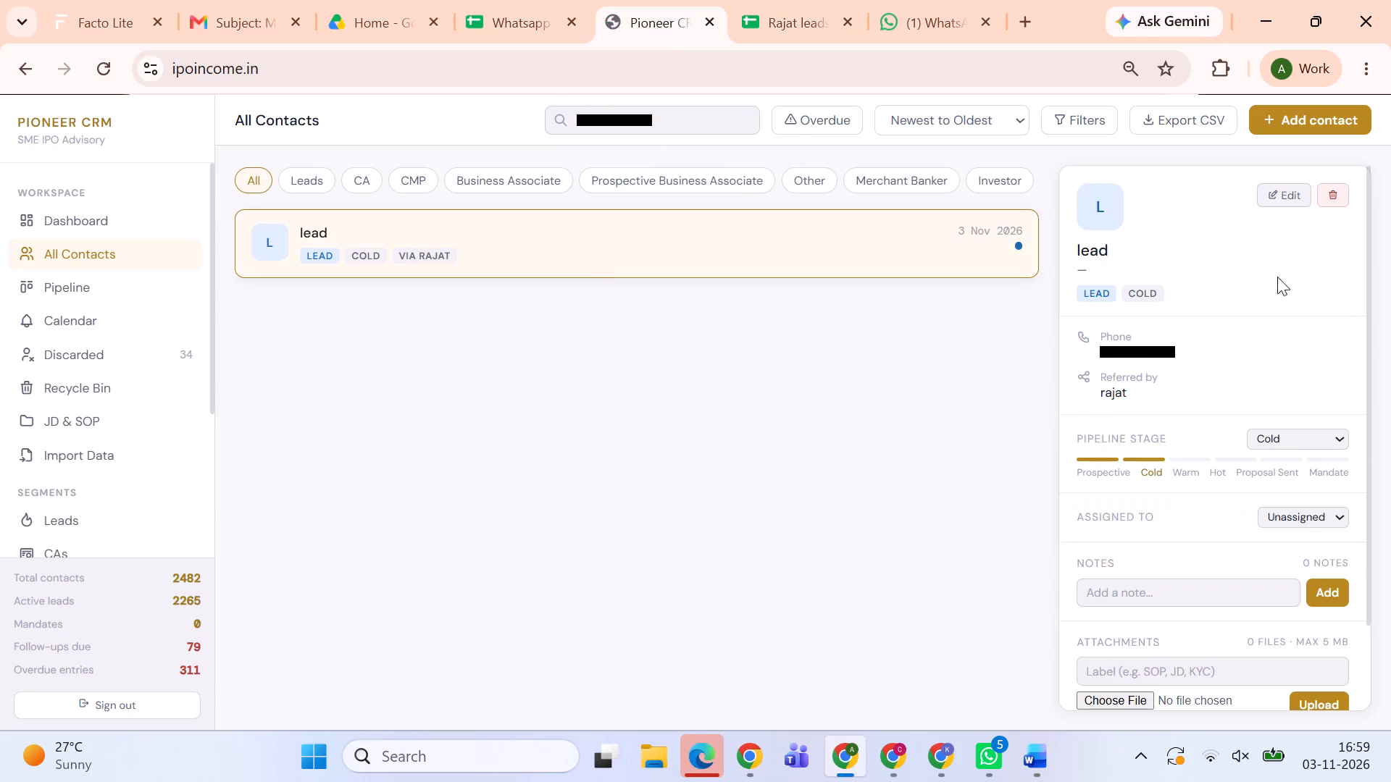
Add the note "not ans my call" to lead 30's contact.
scroll(1390, 458, "down", 1)
left_click(1165, 589)
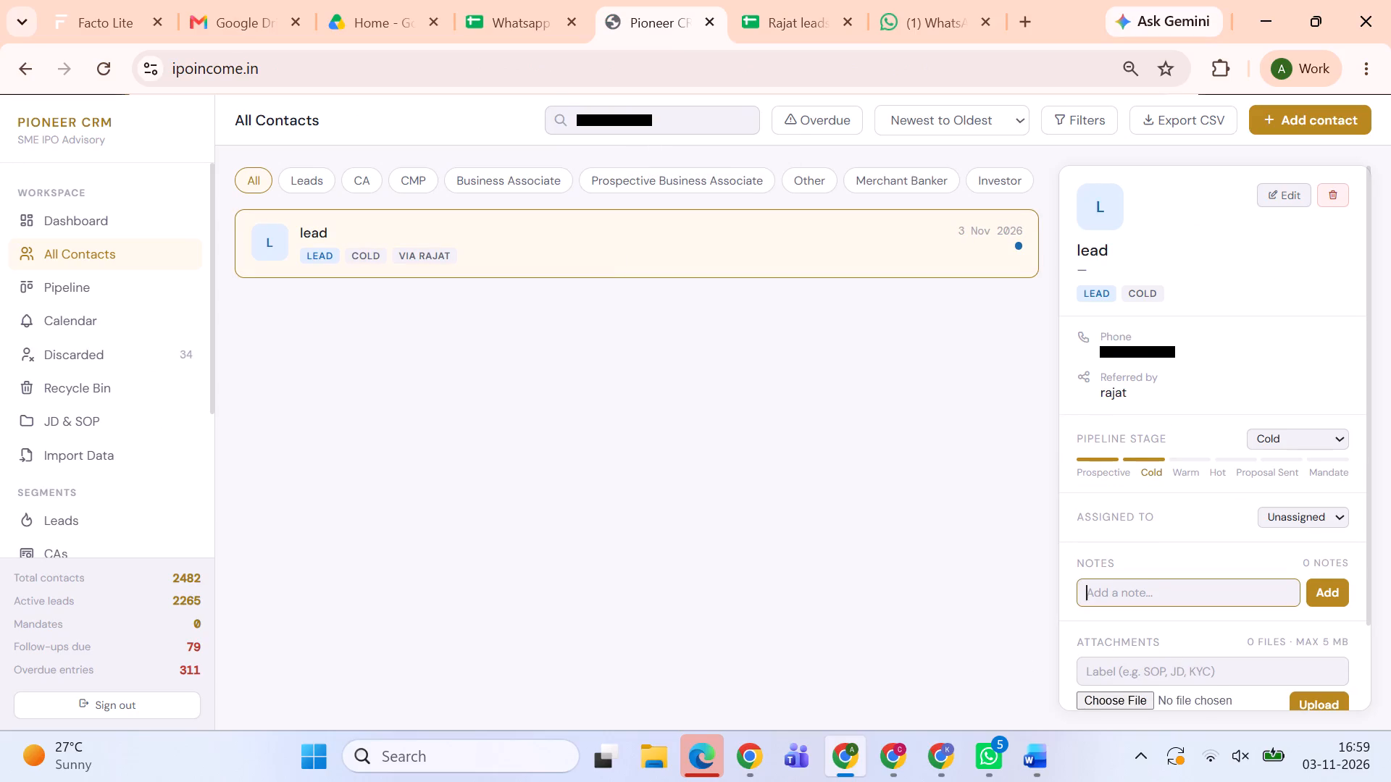
type("call")
key("space")
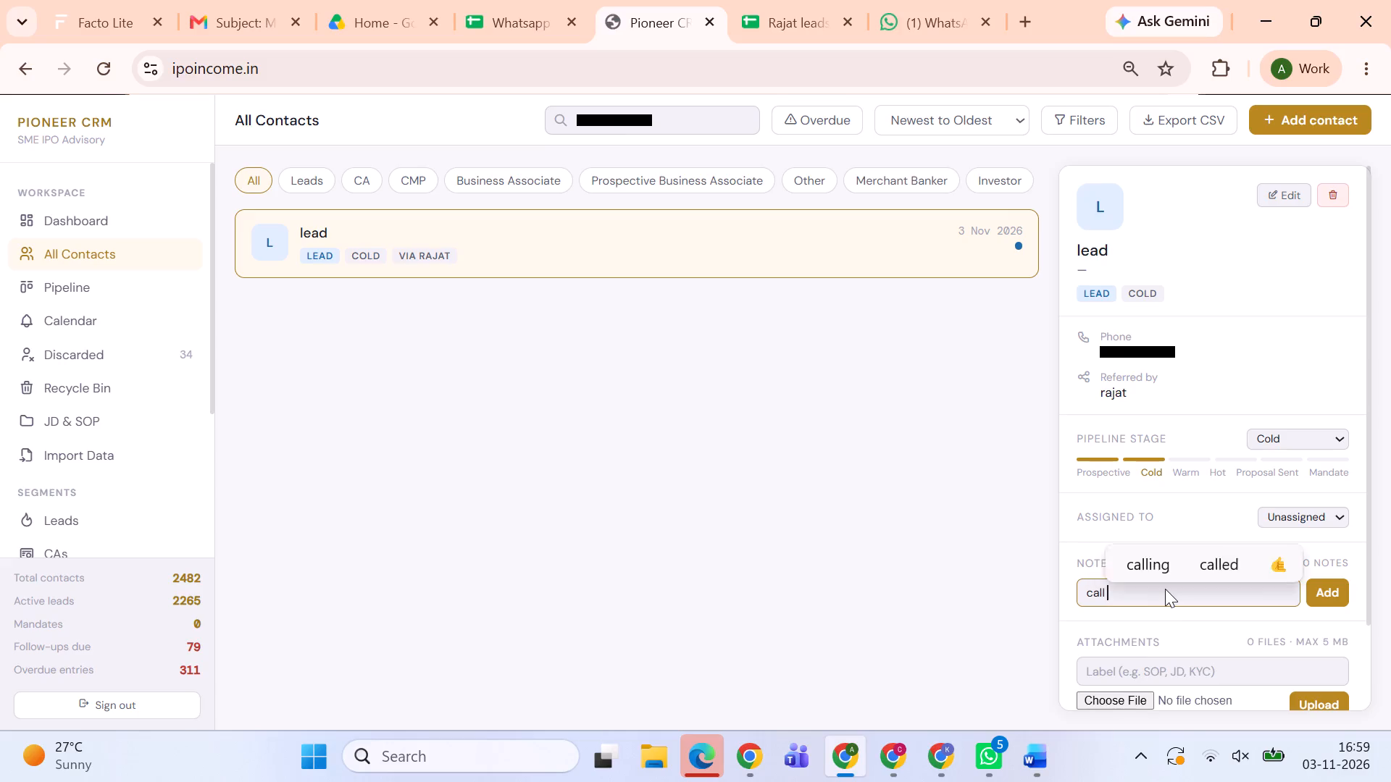
key("BackSpace")
key("BackSpace")
key("BackSpace")
key("BackSpace")
type("not ans")
key("space")
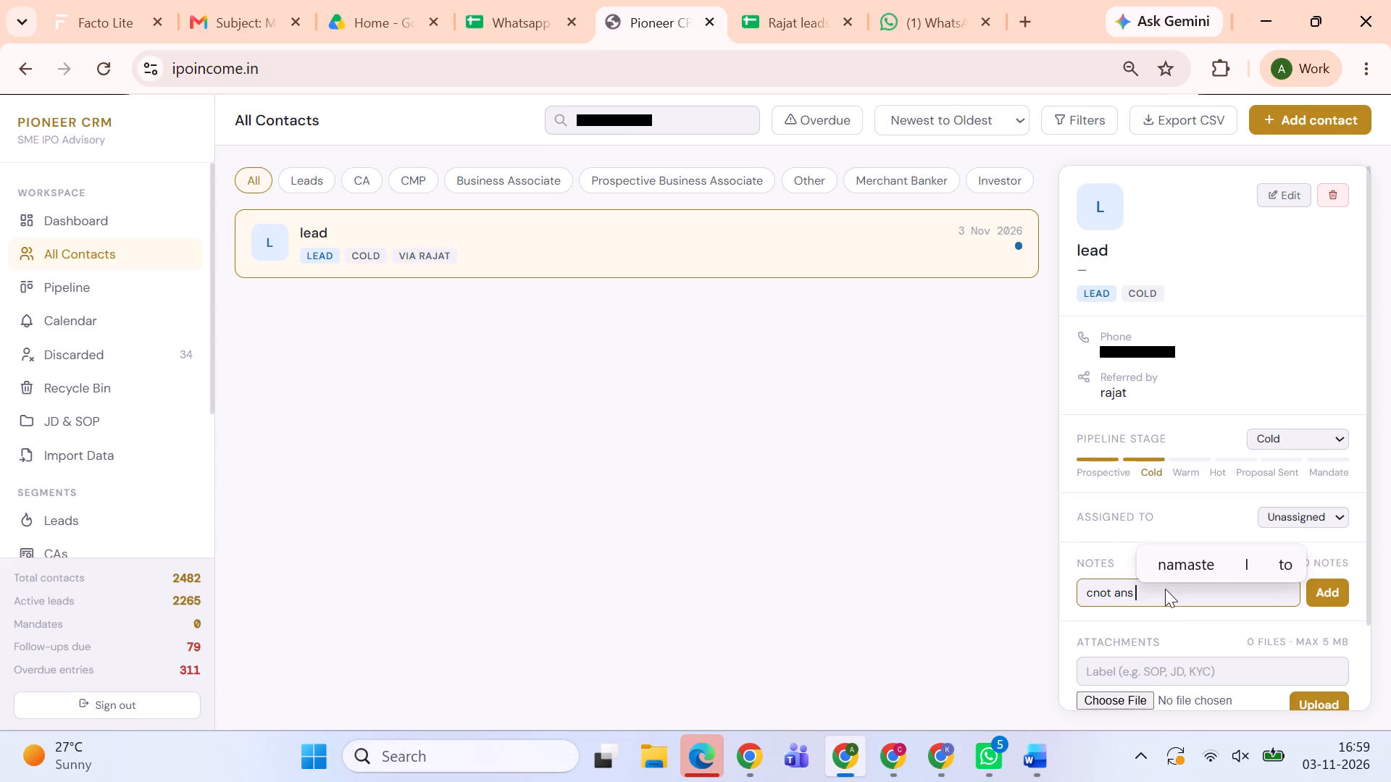
key("BackSpace")
key("BackSpace")
key("BackSpace")
key("BackSpace")
key("BackSpace")
key("BackSpace")
key("BackSpace")
key("BackSpace")
key("BackSpace")
key("BackSpace")
key("BackSpace")
key("BackSpace")
key("BackSpace")
key("BackSpace")
type("not ans")
key("space")
type("my call")
key("space")
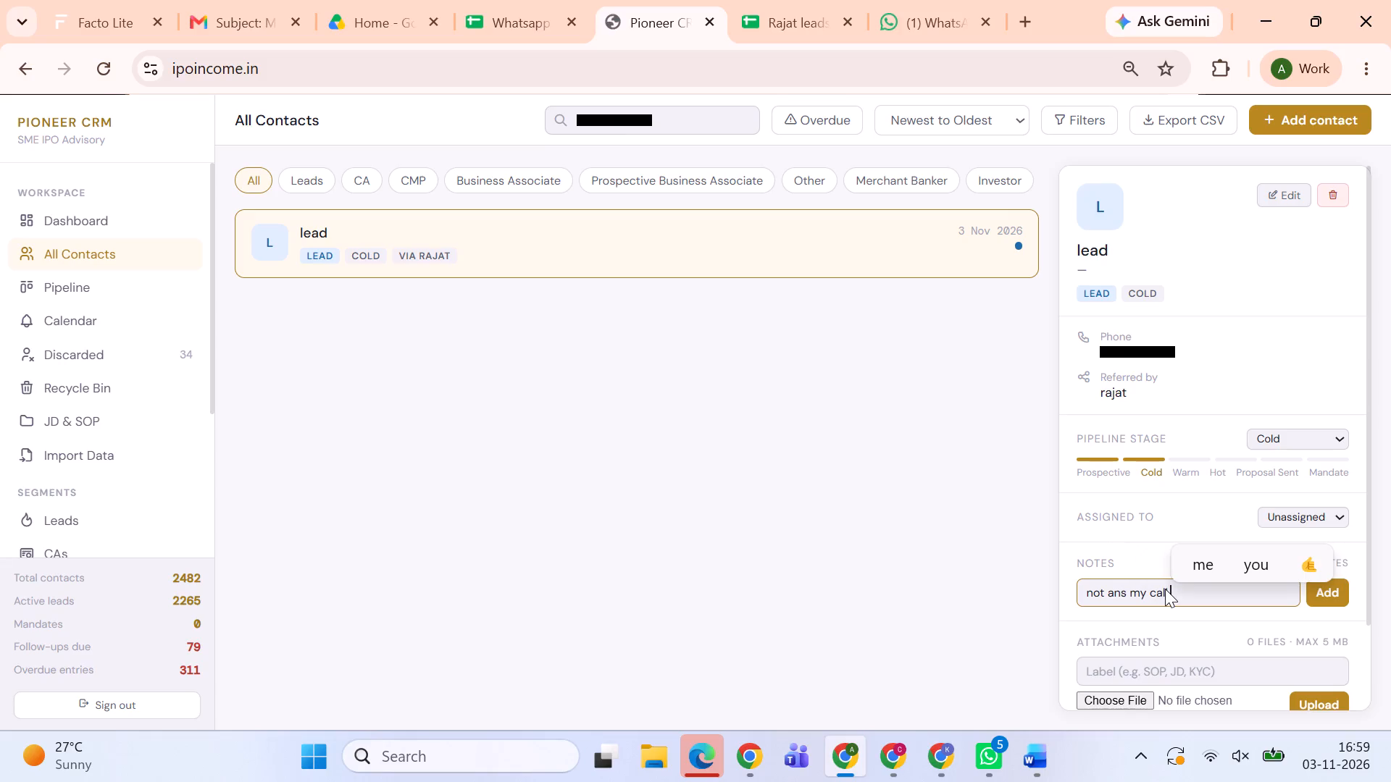
left_click_drag(1246, 344, 1390, 590)
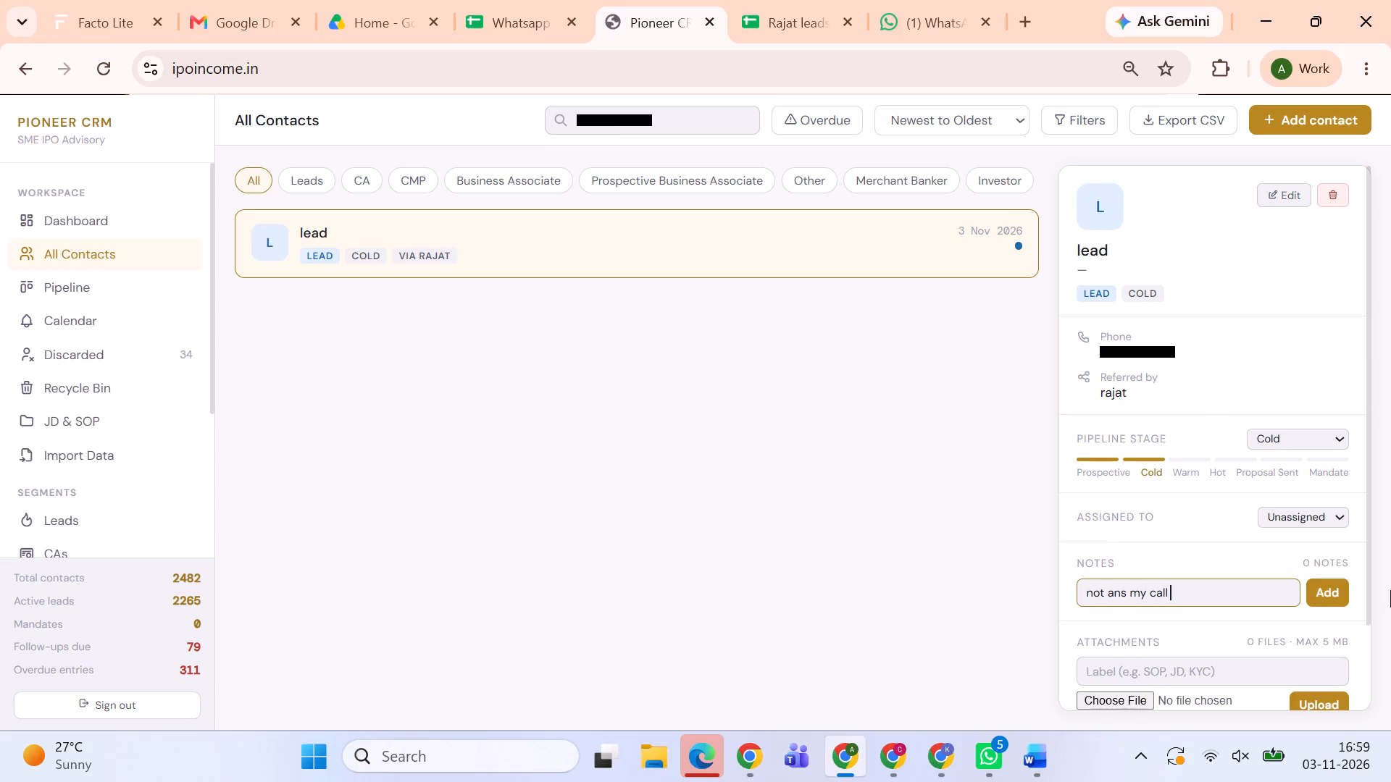
left_click_drag(1390, 590, 1338, 591)
left_click(1338, 591)
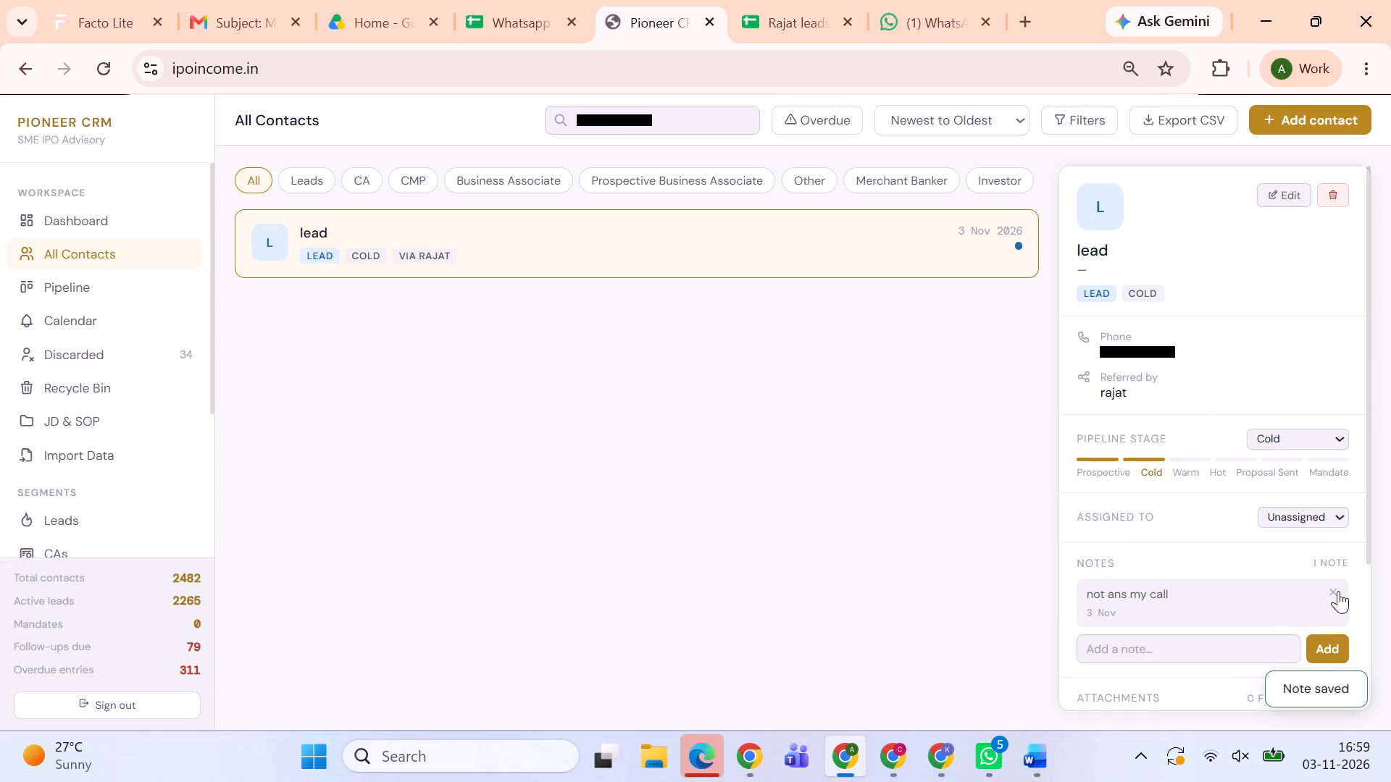
Set lead 30's follow-up date to 6 November 2026 and save the contact update.
scroll(1200, 394, "up", 1)
left_click(1270, 189)
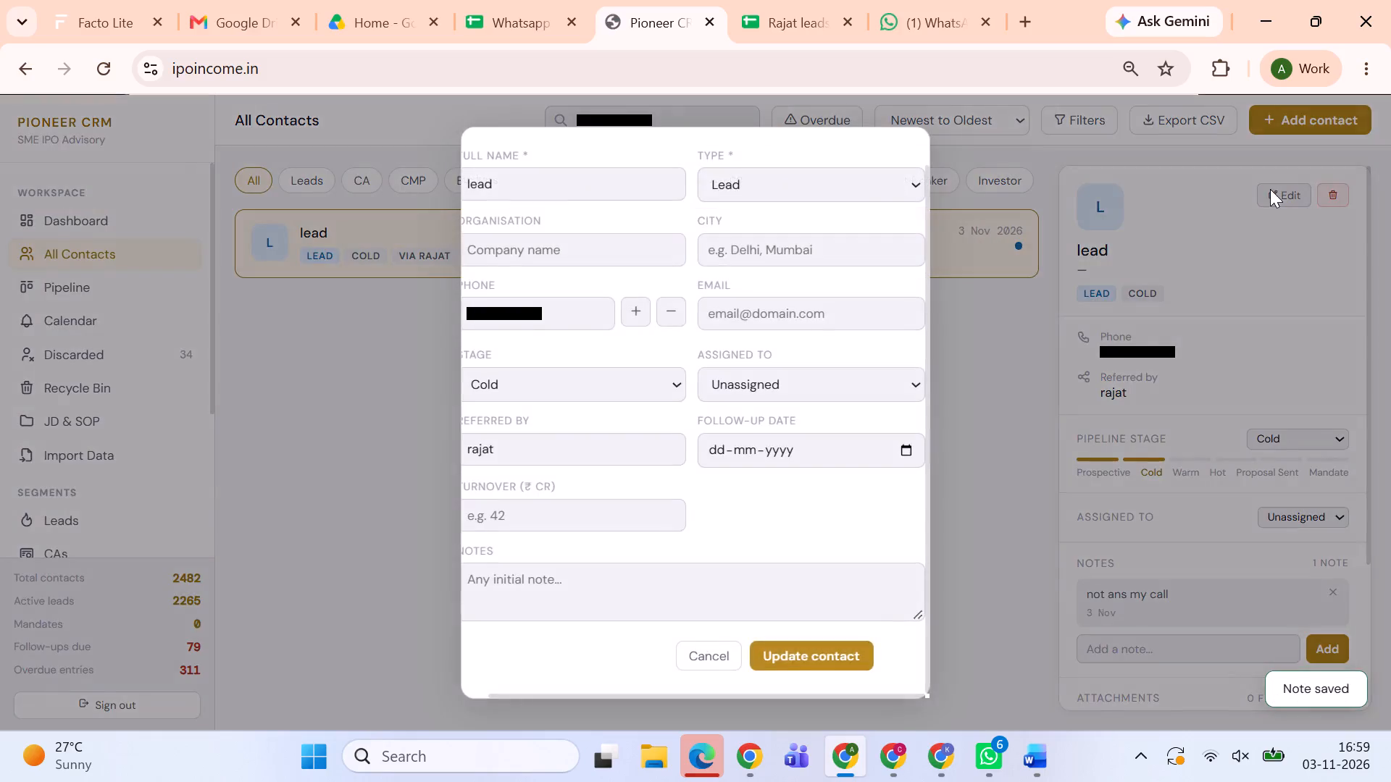
left_click(905, 450)
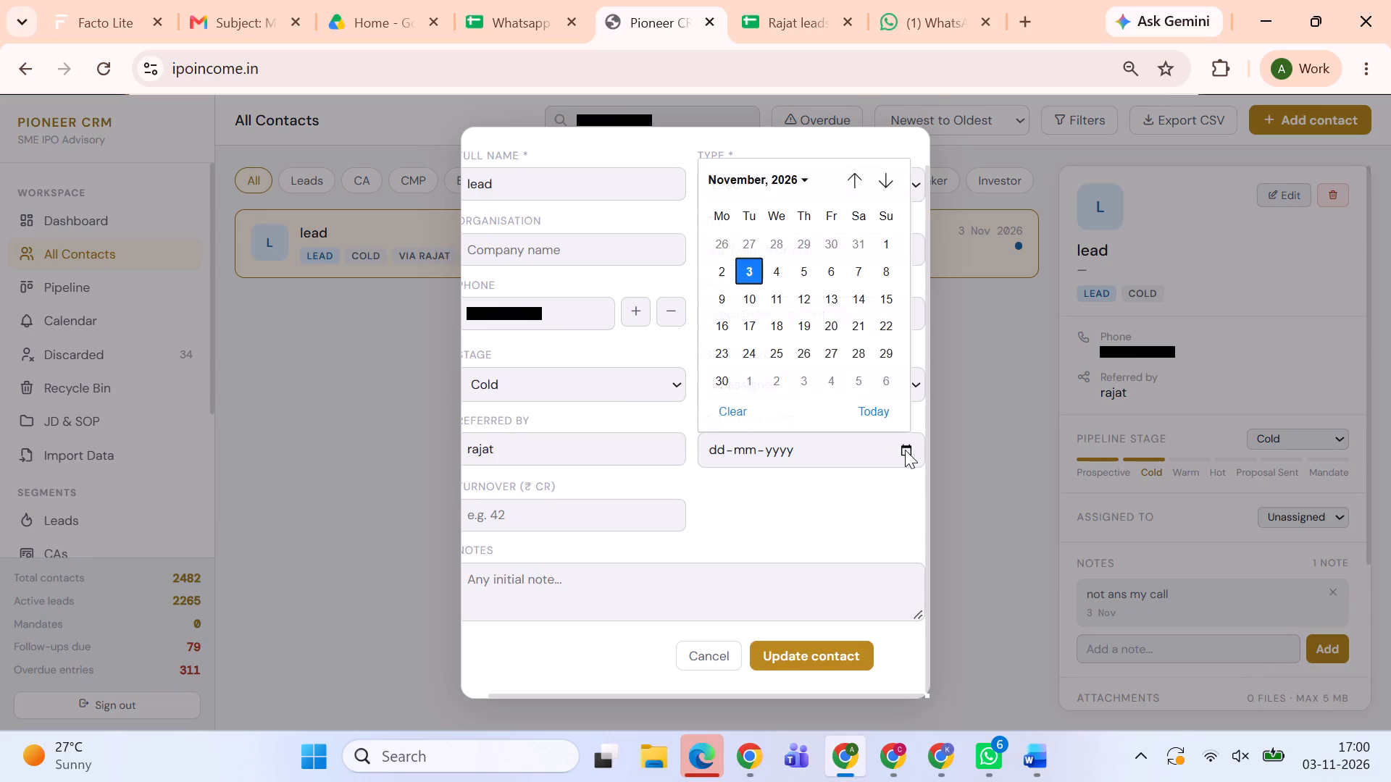
left_click(826, 278)
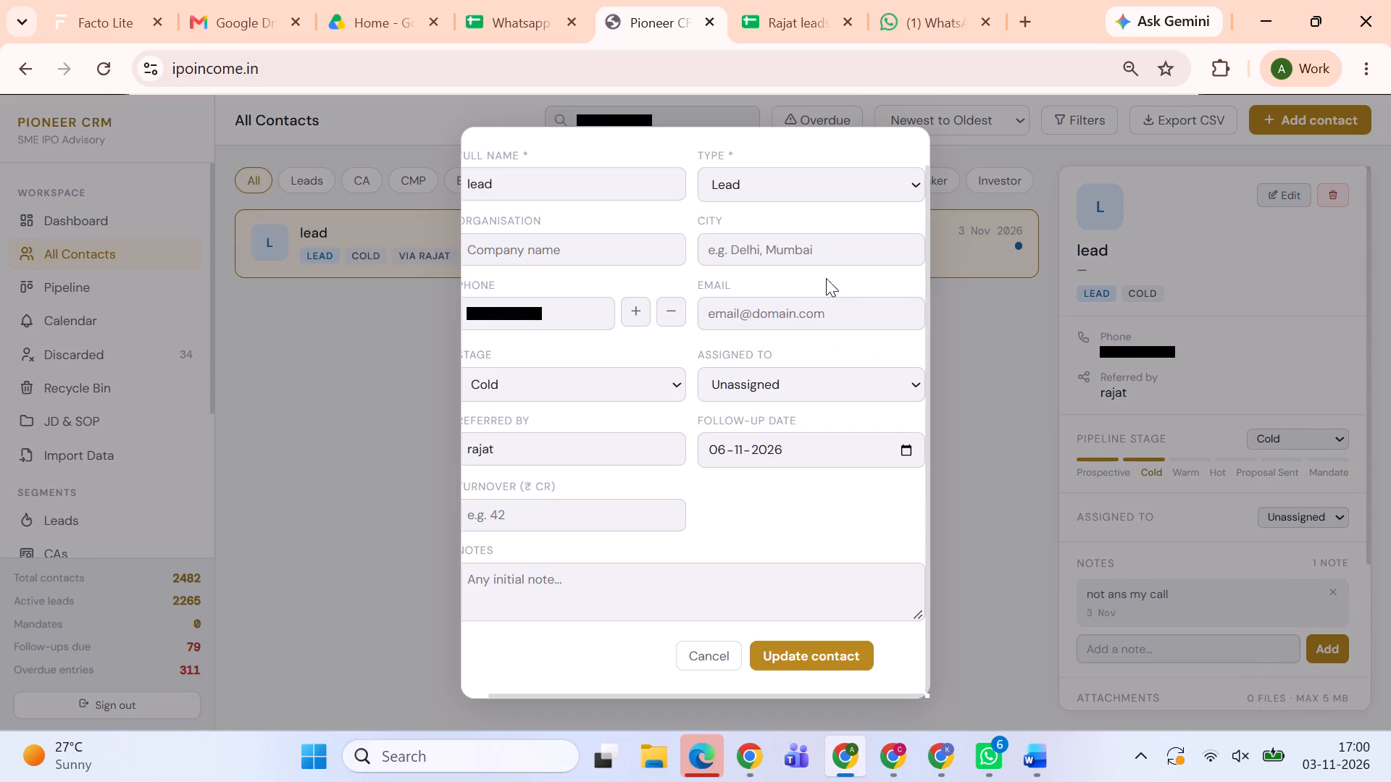
left_click(827, 649)
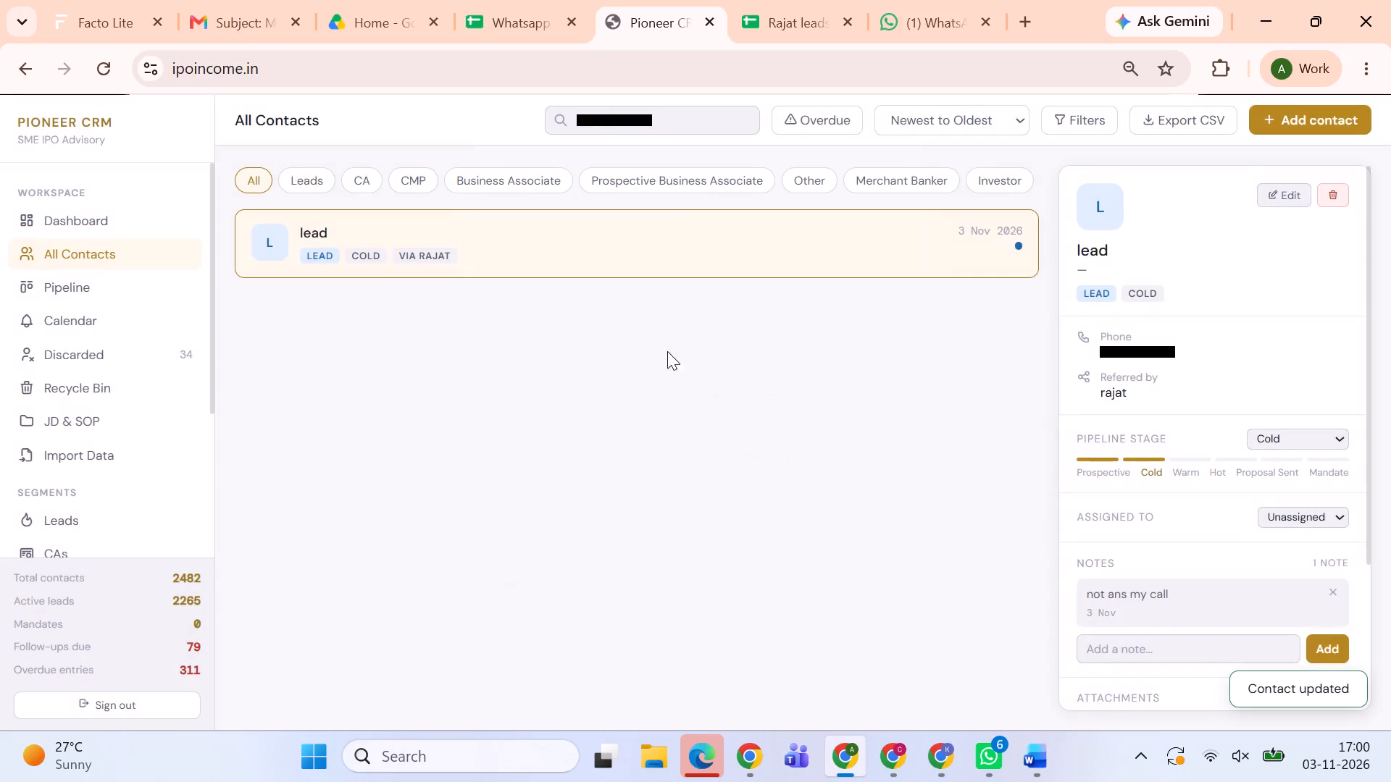
In the Rajat leads status sheet, copy lead 30's status "not ans my call" into cell C33 for lead 31.
left_click(785, 0)
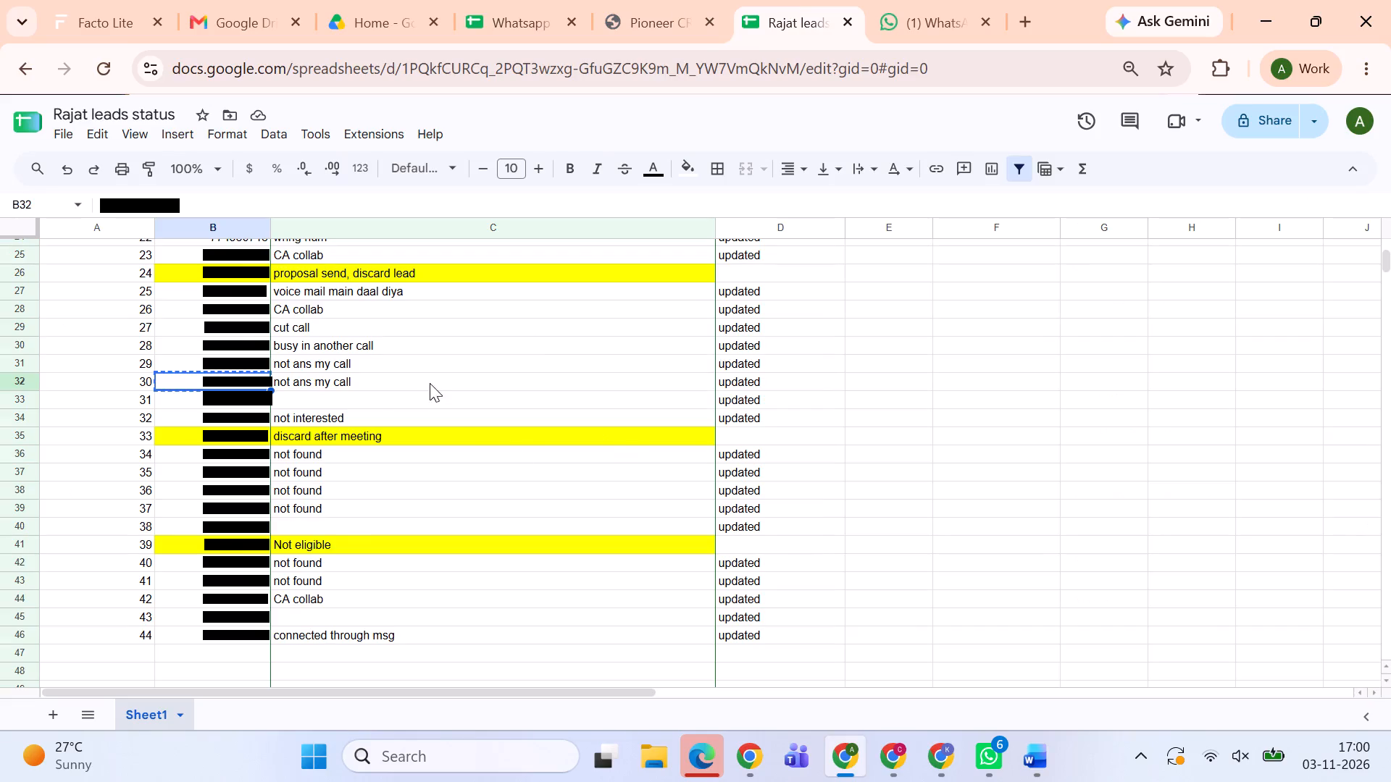
left_click(226, 404)
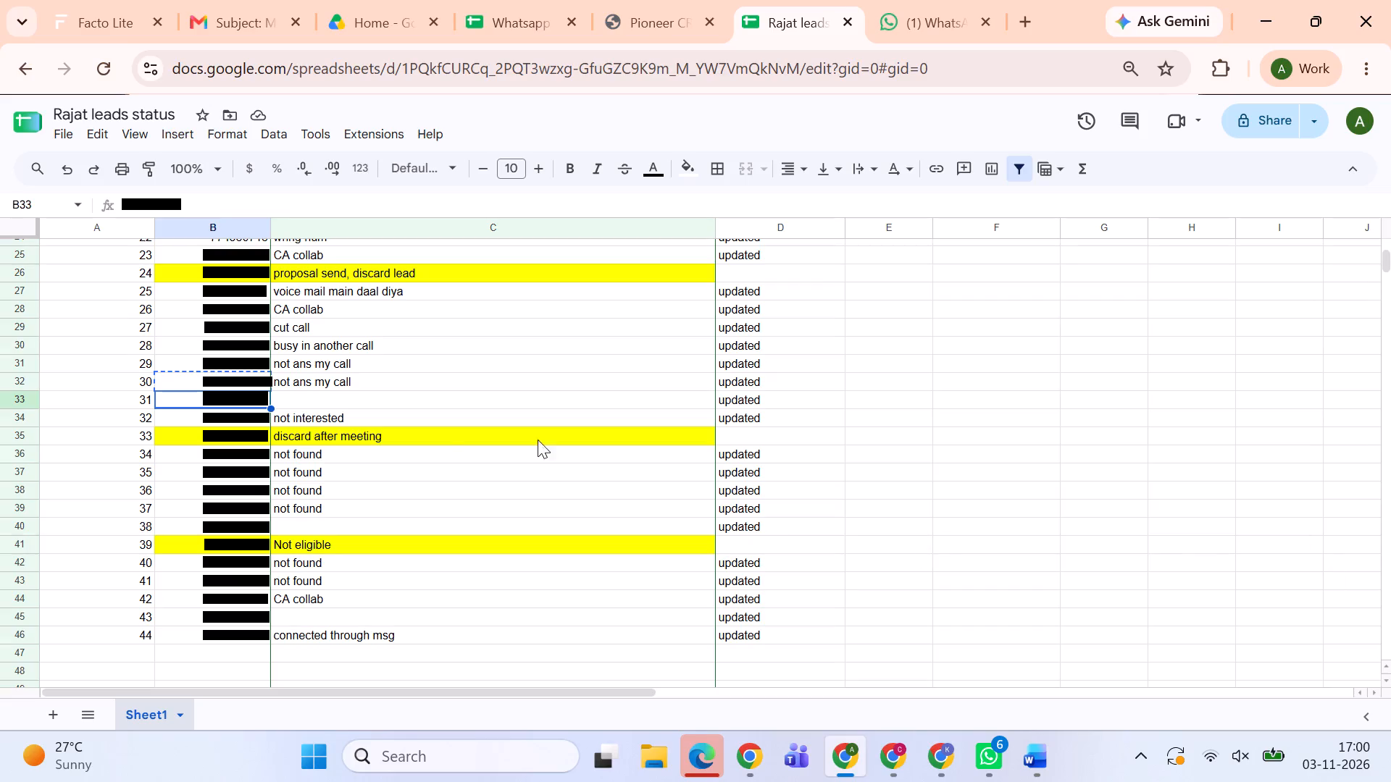
left_click(453, 387)
key("ctrl+c")
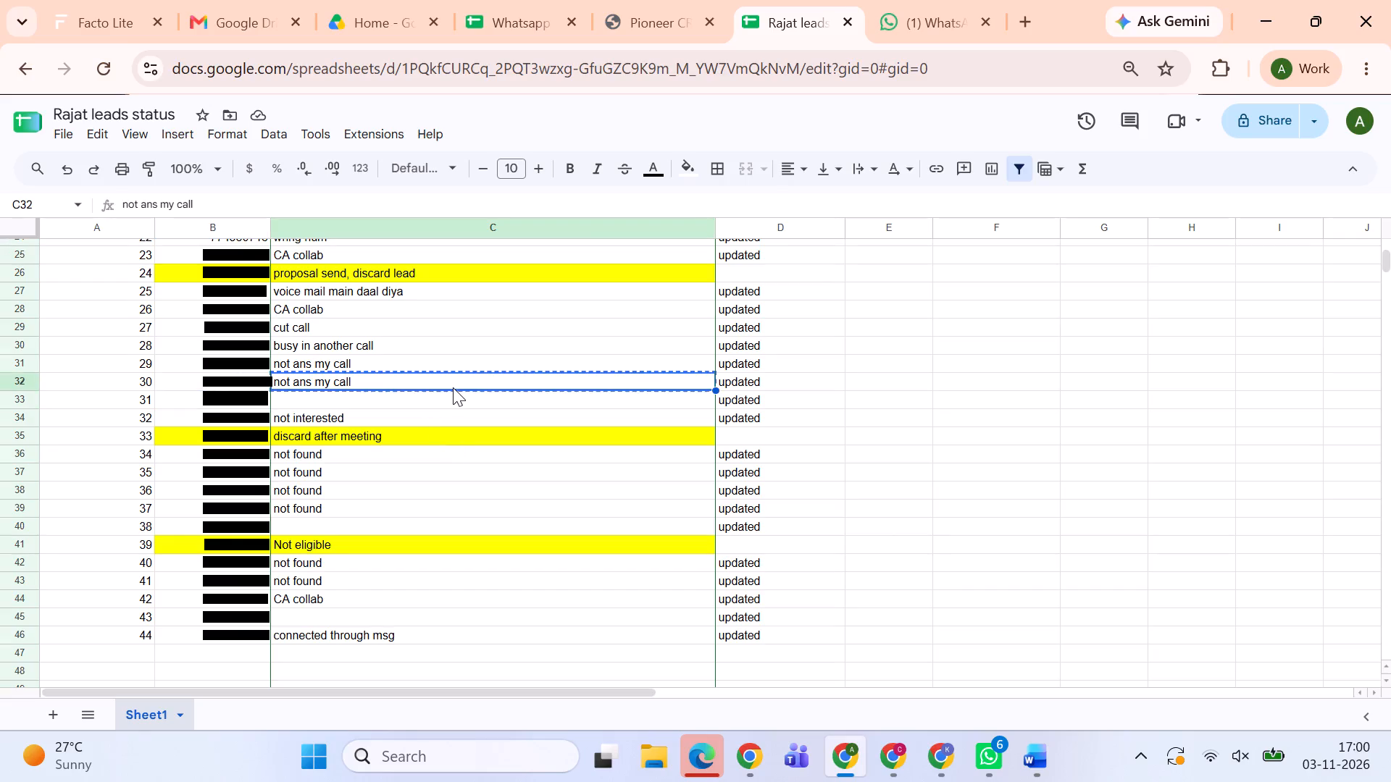
left_click(1006, 442)
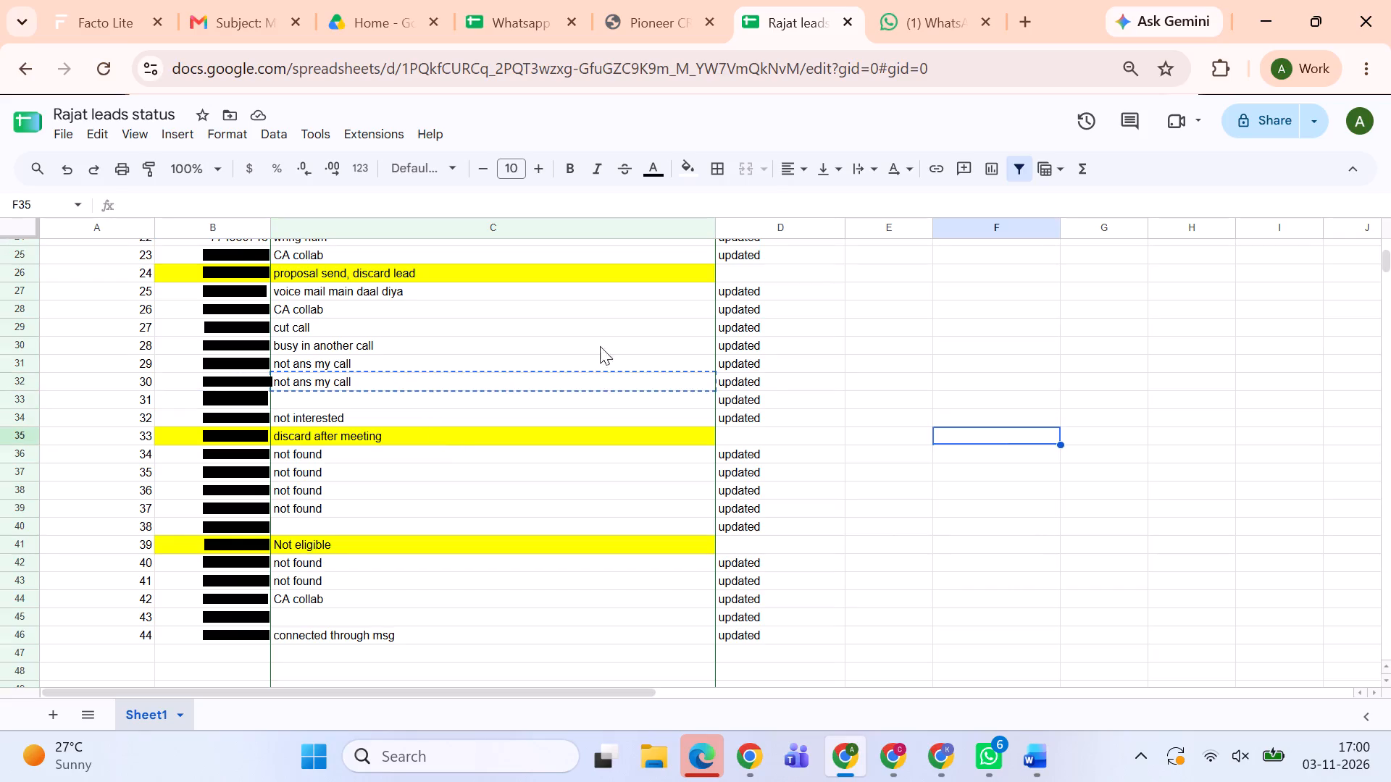
left_click(369, 393)
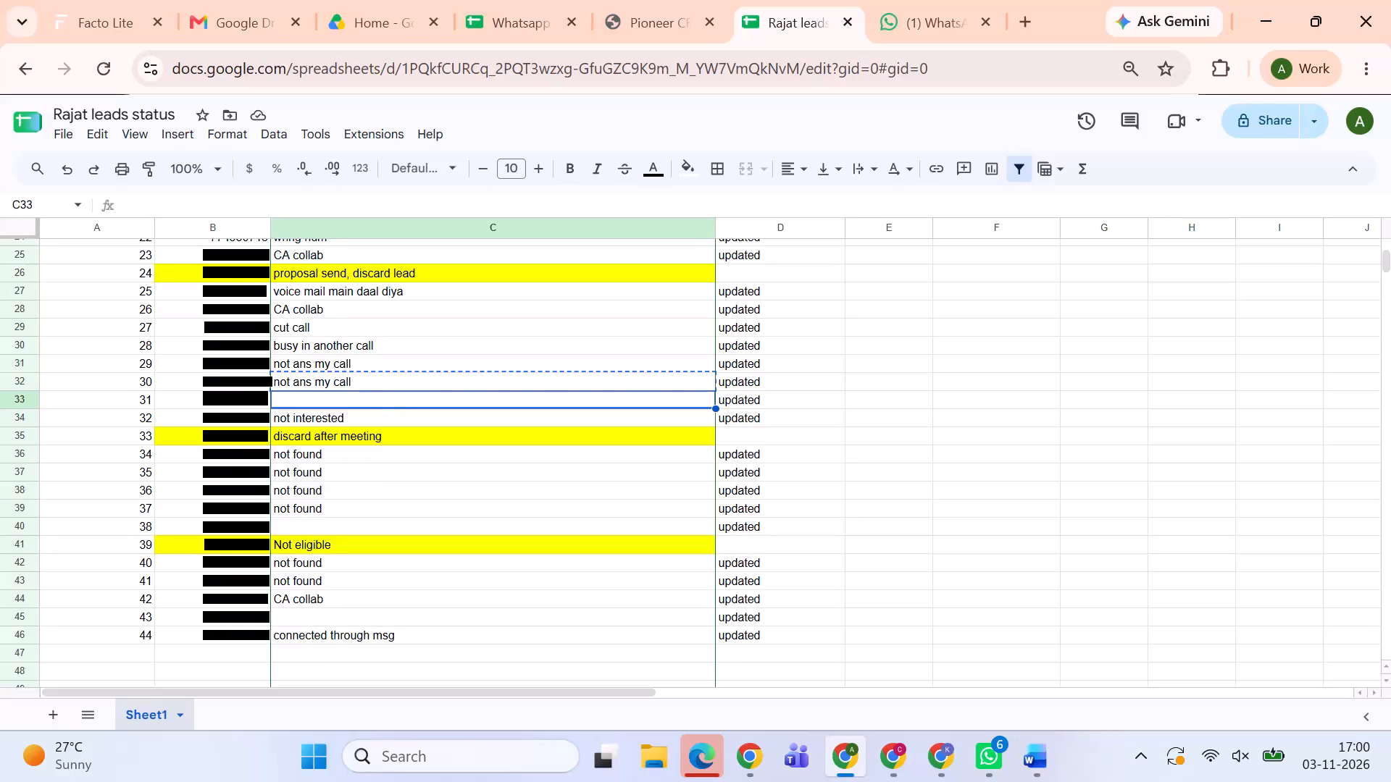
key("Up")
key("ctrl+c")
key("Down")
key("ctrl+v")
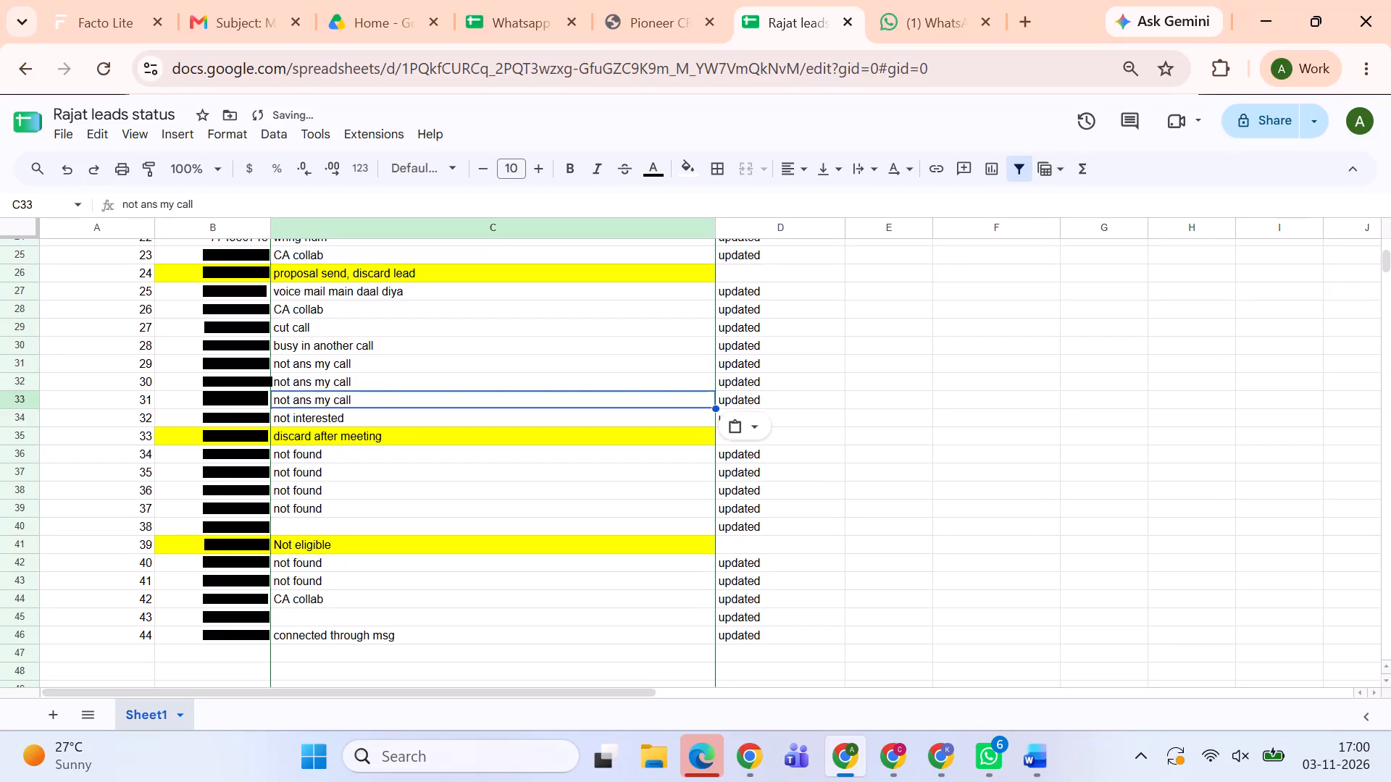
left_click(937, 420)
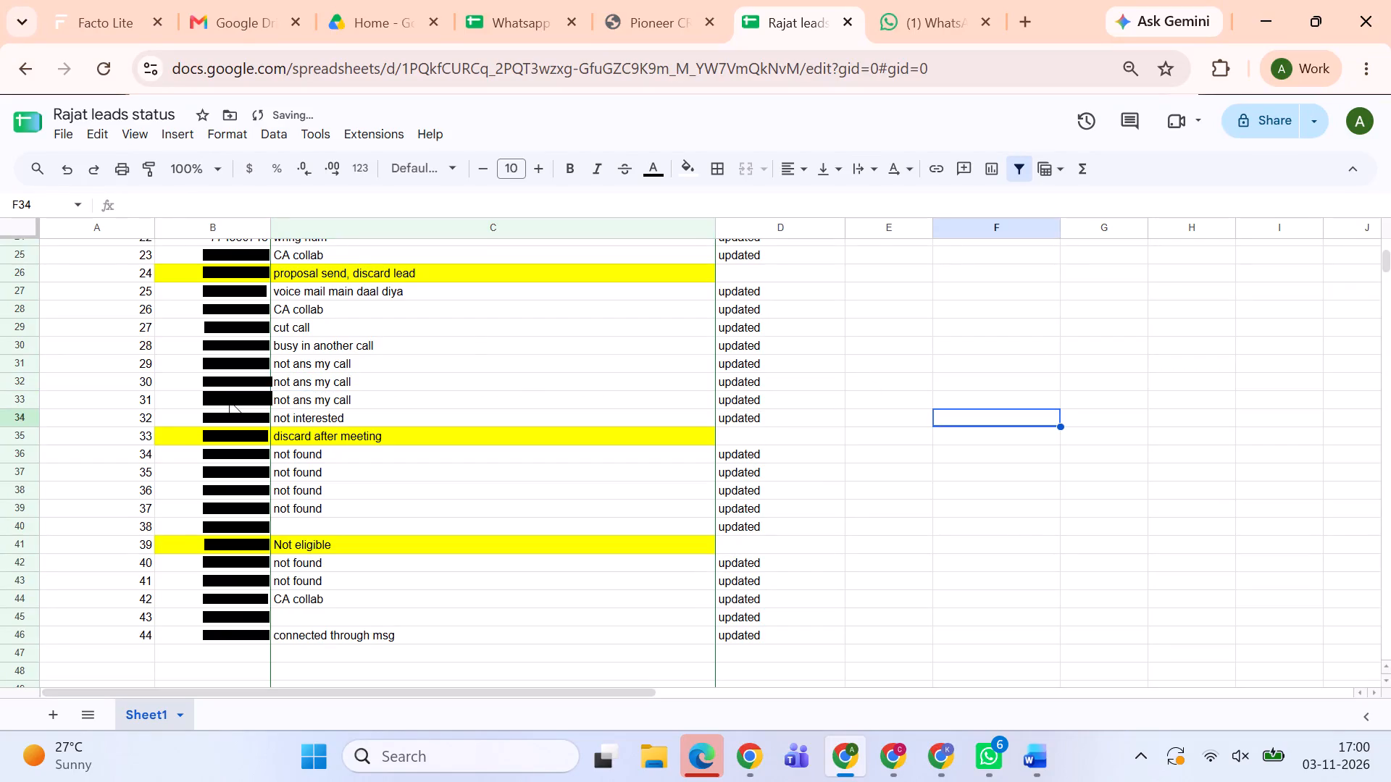
Copy lead 31's phone number from cell B33, search for it in the Pioneer CRM contacts and open the matching contact.
left_click(229, 400)
key("ctrl+c")
left_click(650, 0)
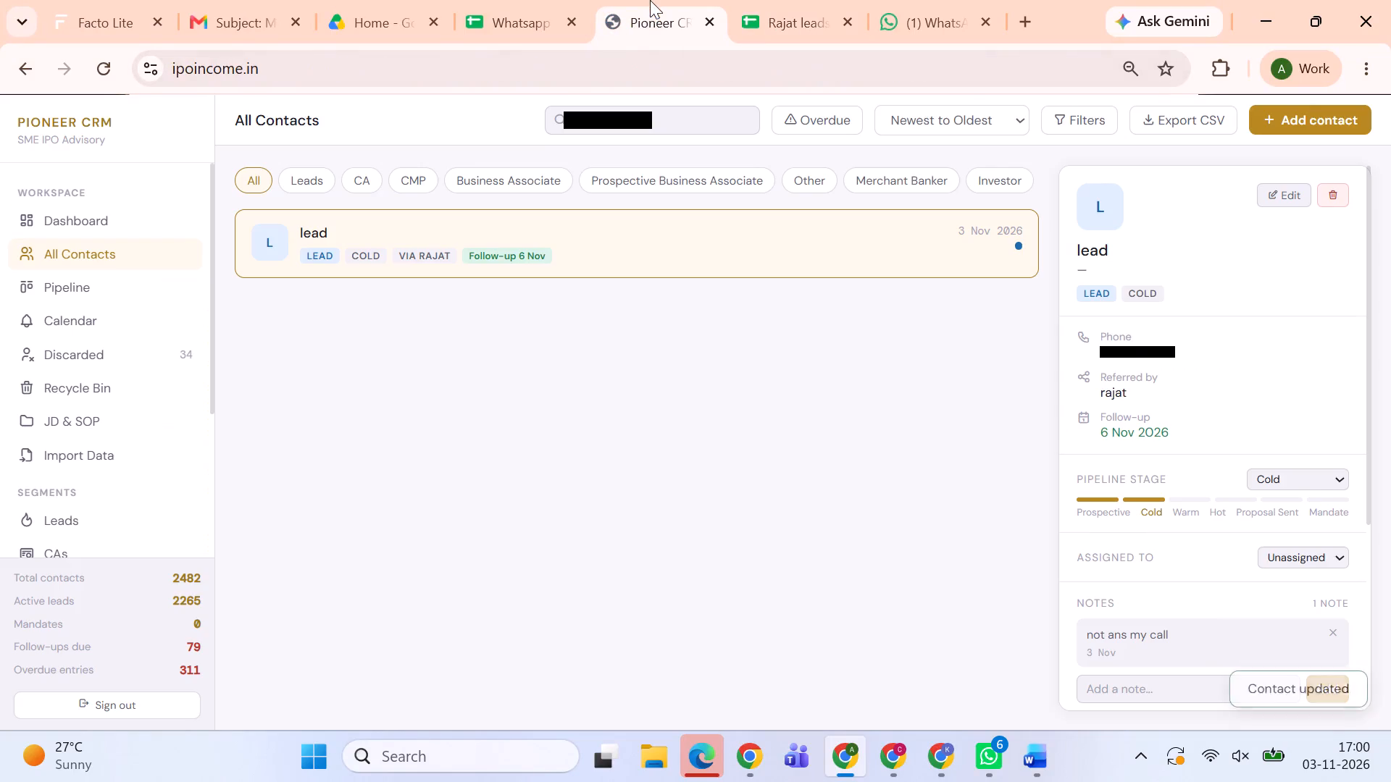
left_click_drag(674, 125, 394, 120)
key("BackSpace")
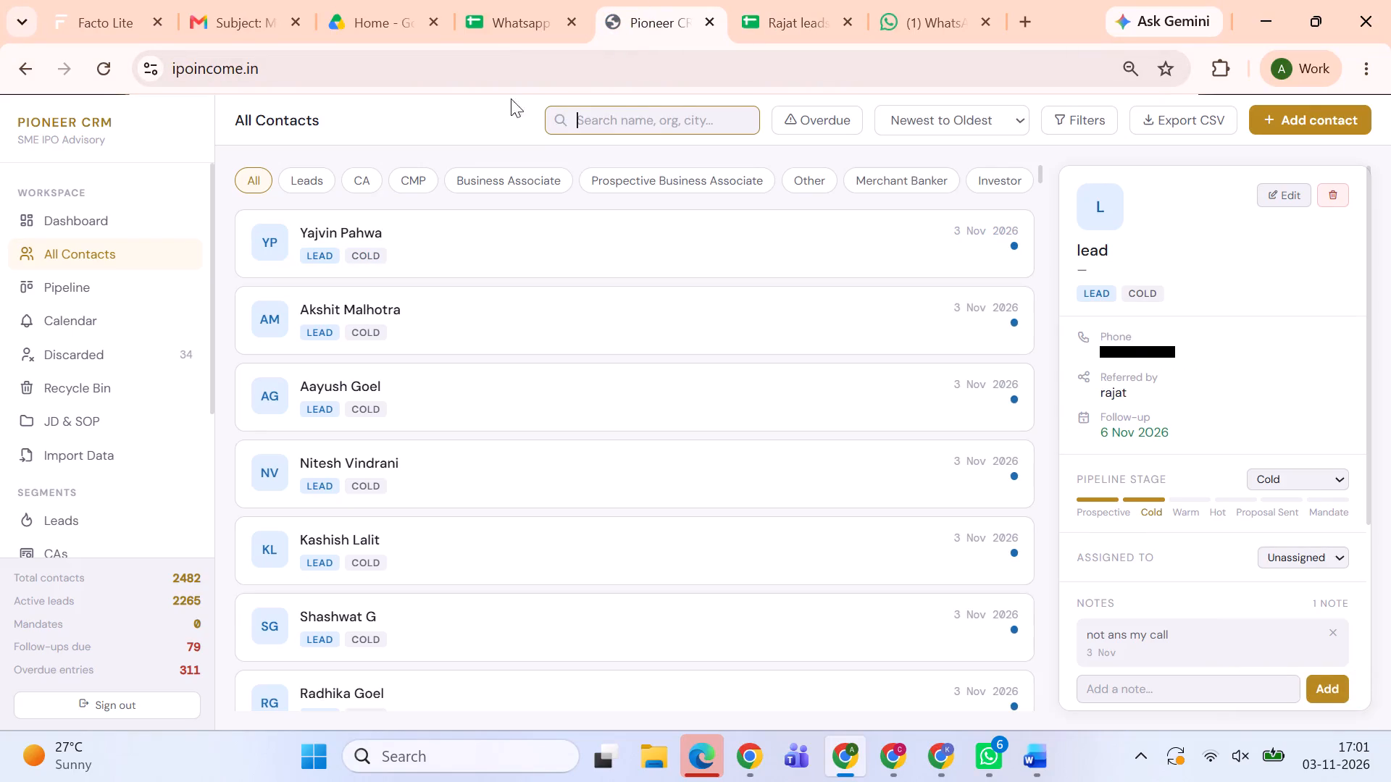
left_click(669, 126)
key("ctrl+v")
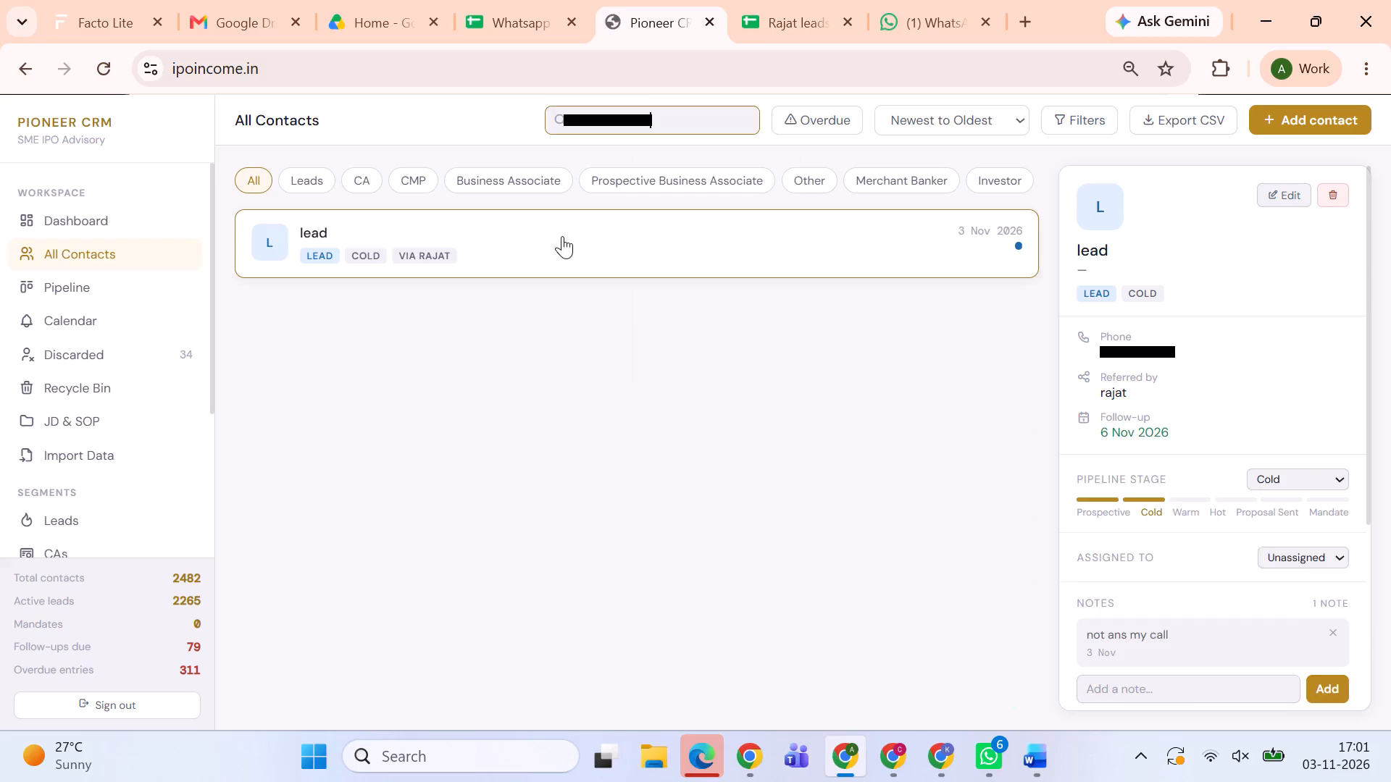
left_click(562, 236)
Add the note "not ans my call" to lead 31's contact.
scroll(1295, 439, "down", 1)
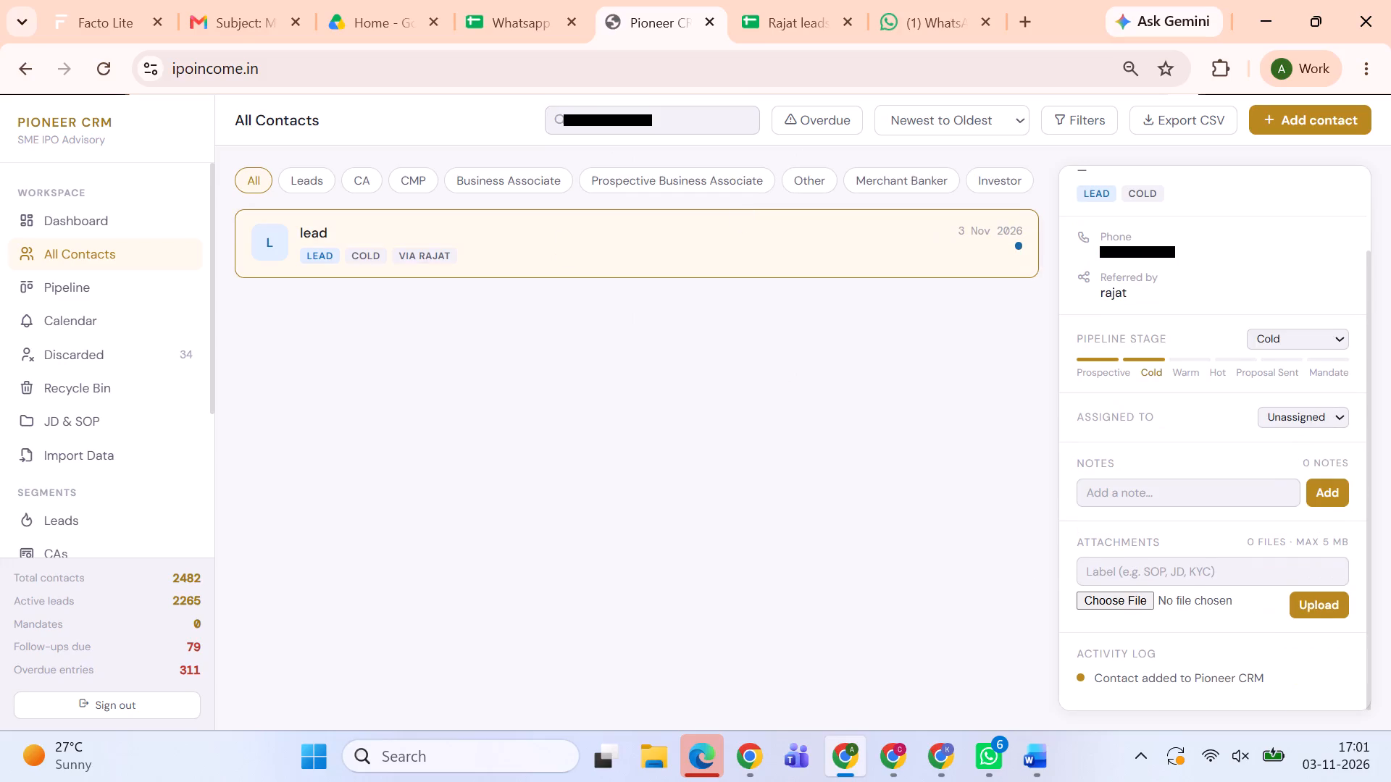
left_click(1163, 498)
type("not ans my call")
key("space")
left_click(1013, 505)
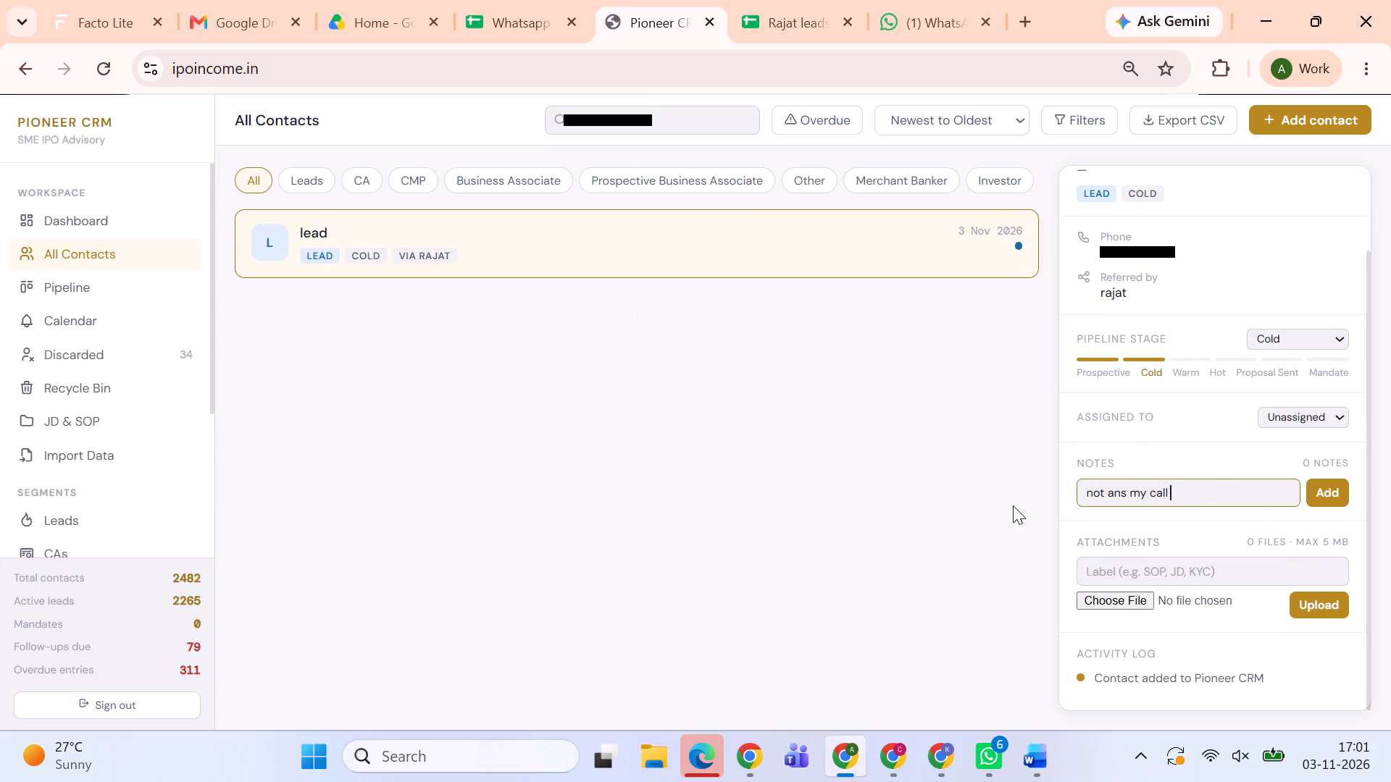
left_click(1322, 495)
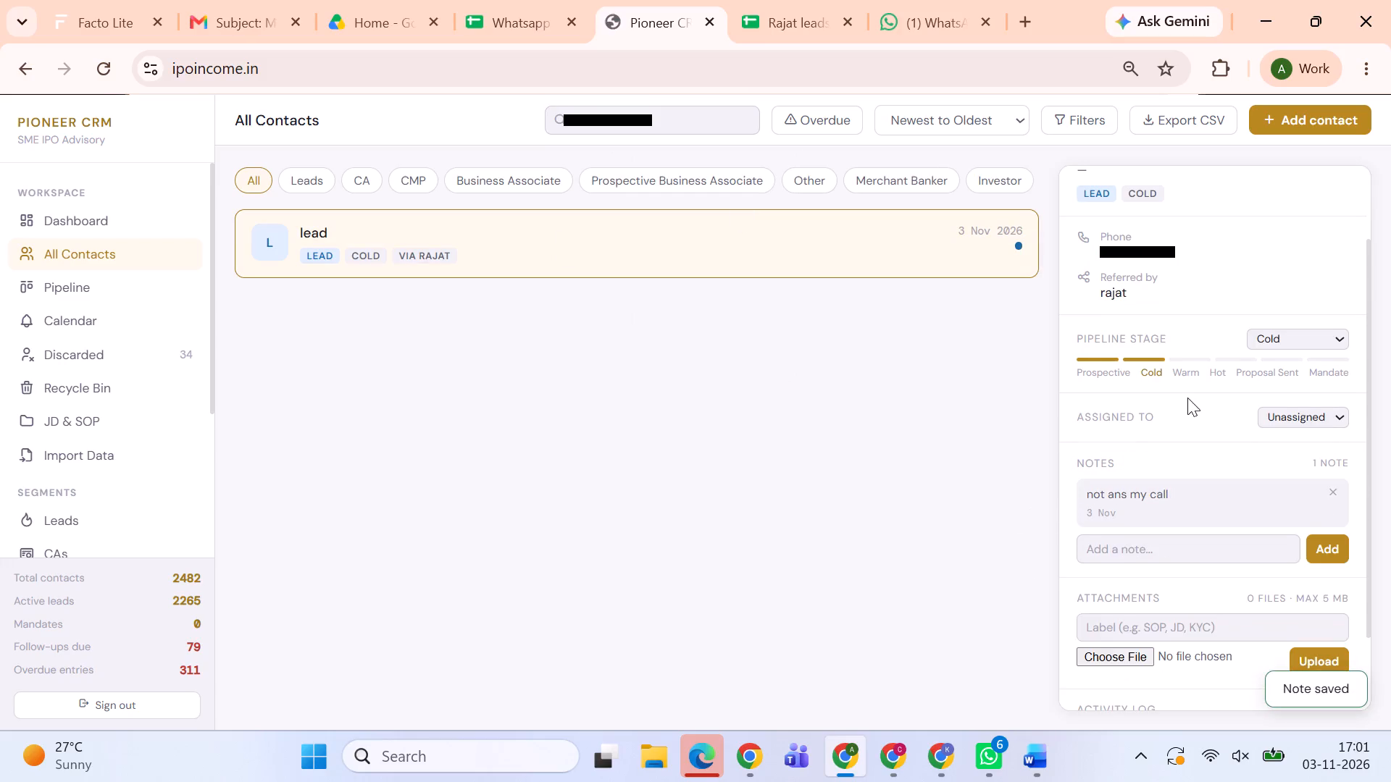
Set lead 31's follow-up date to 6 November 2026 and save the contact update.
scroll(1187, 398, "up", 4)
left_click(1283, 192)
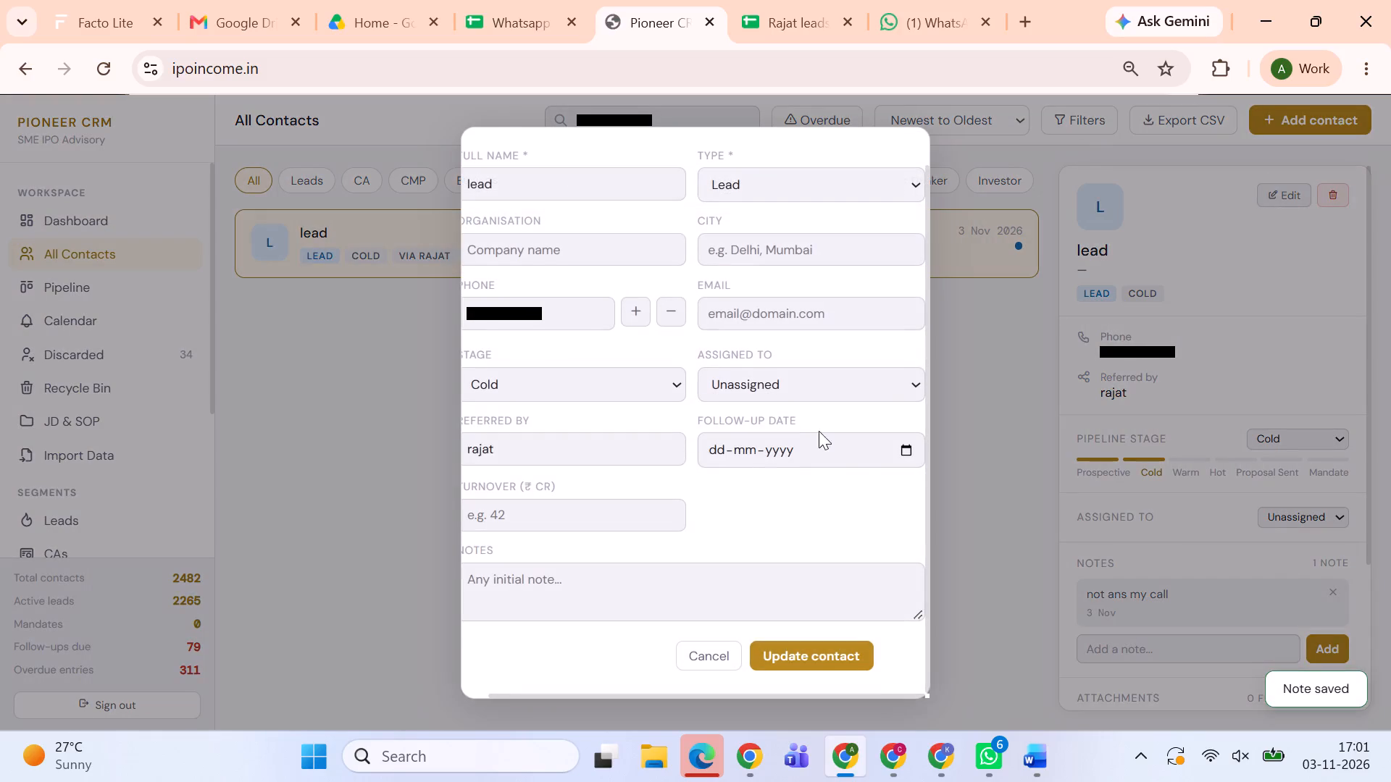
left_click(822, 453)
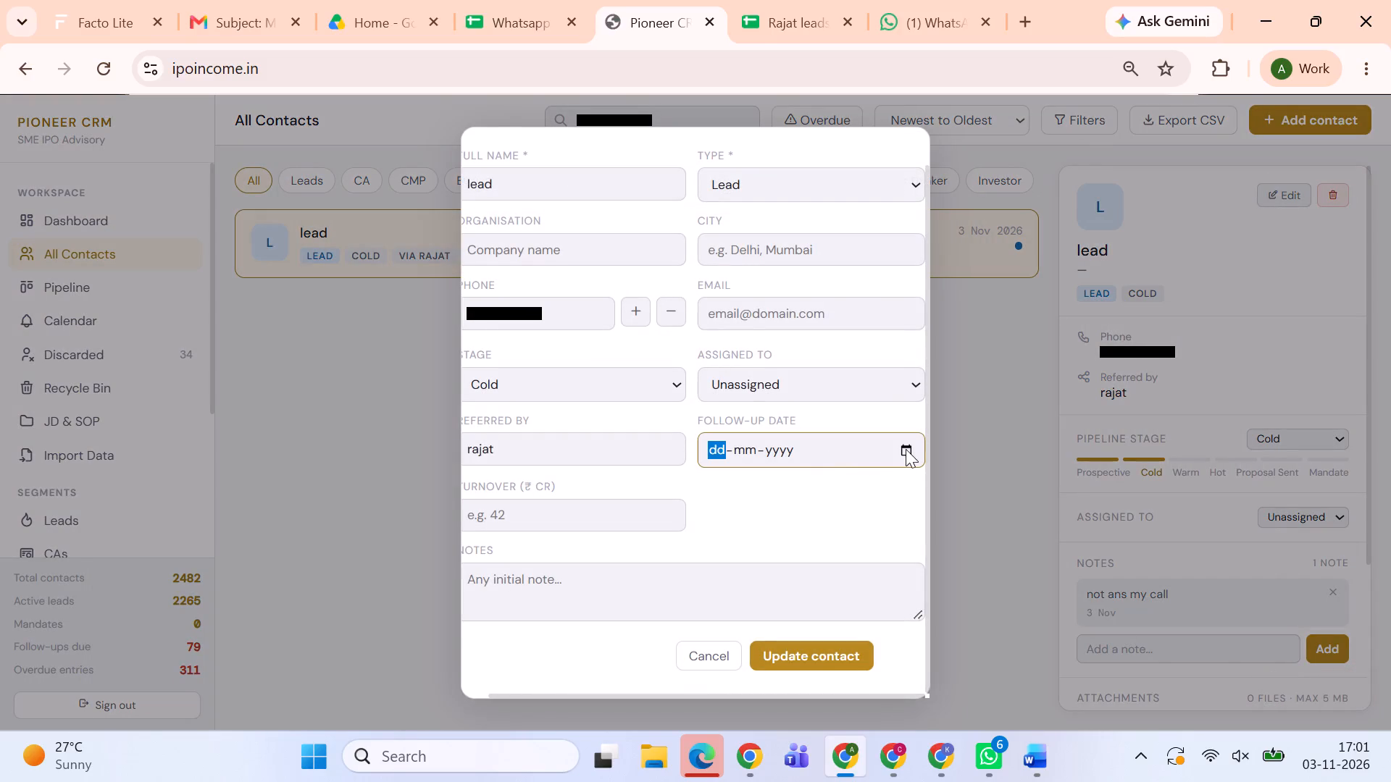
left_click(906, 449)
left_click(827, 269)
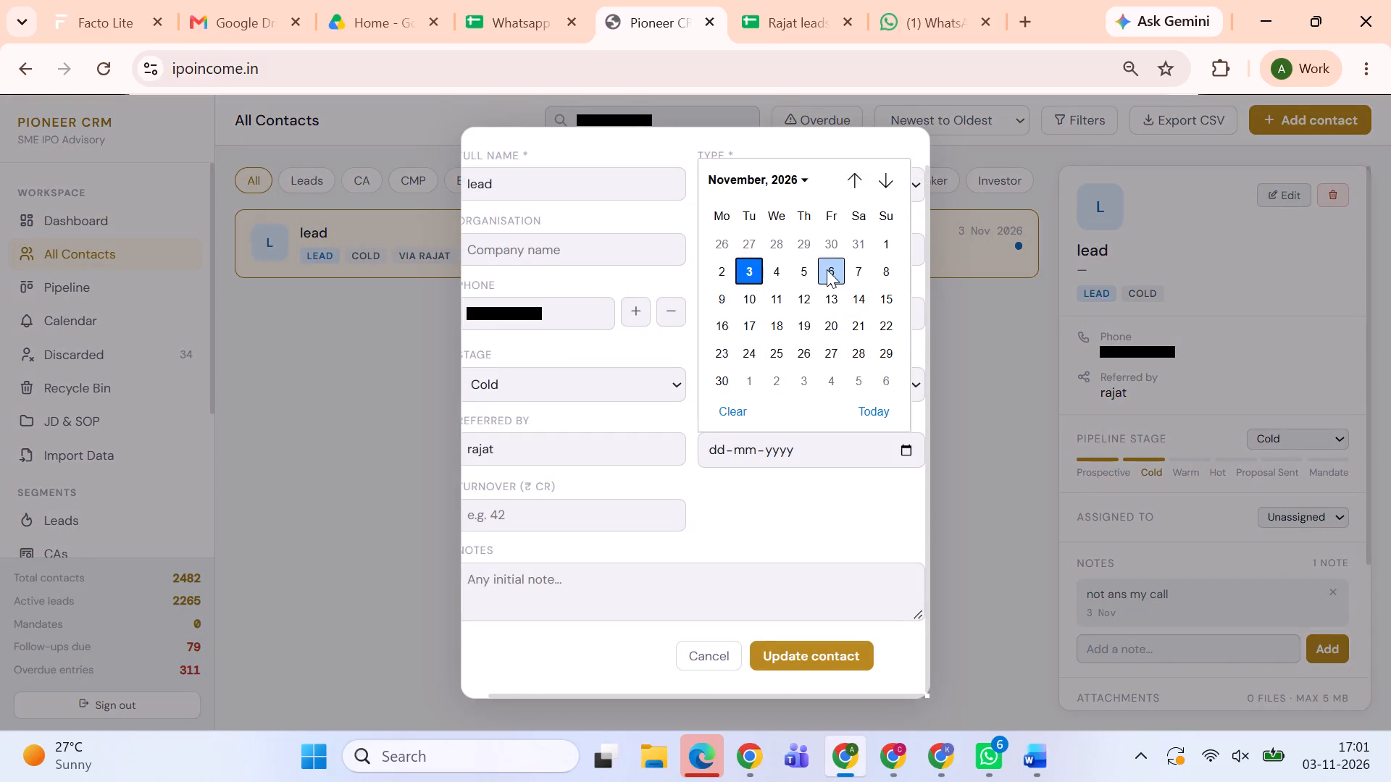
left_click(822, 646)
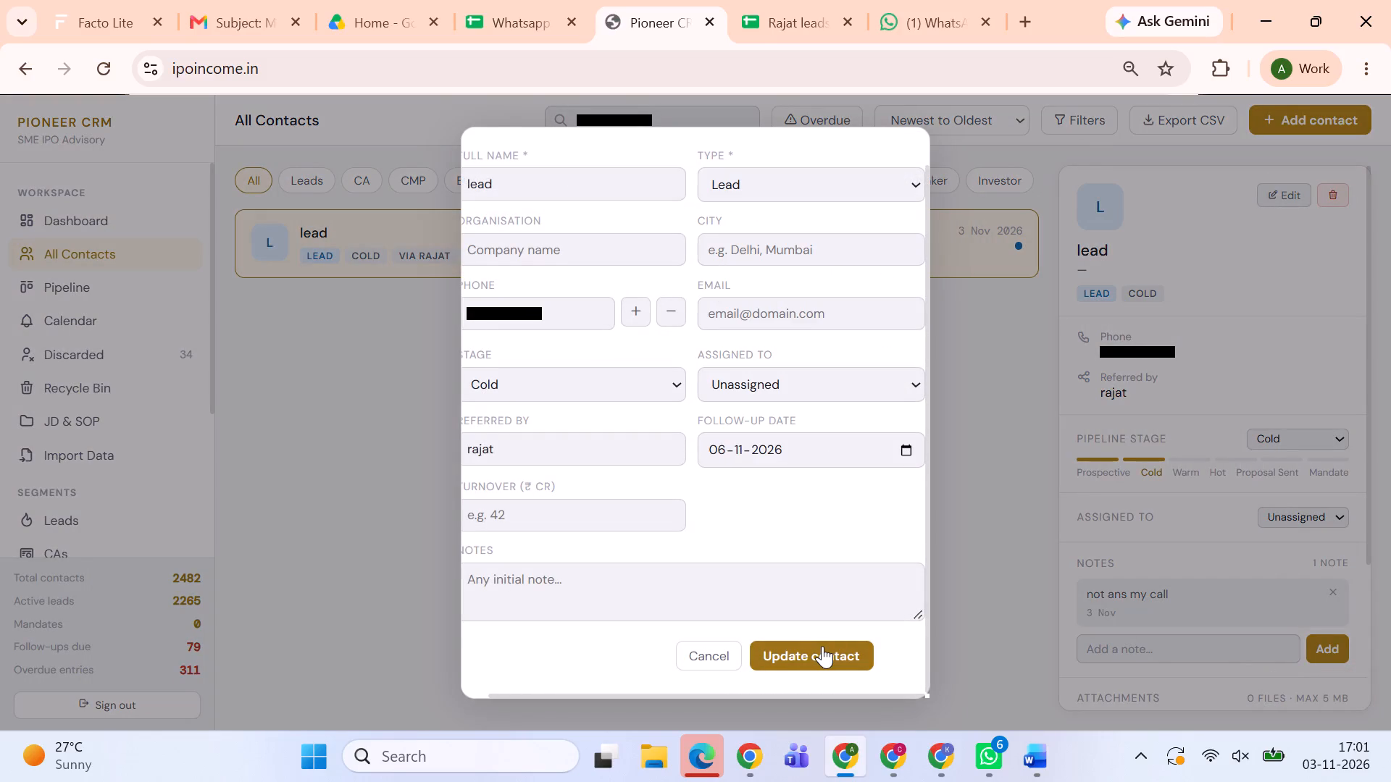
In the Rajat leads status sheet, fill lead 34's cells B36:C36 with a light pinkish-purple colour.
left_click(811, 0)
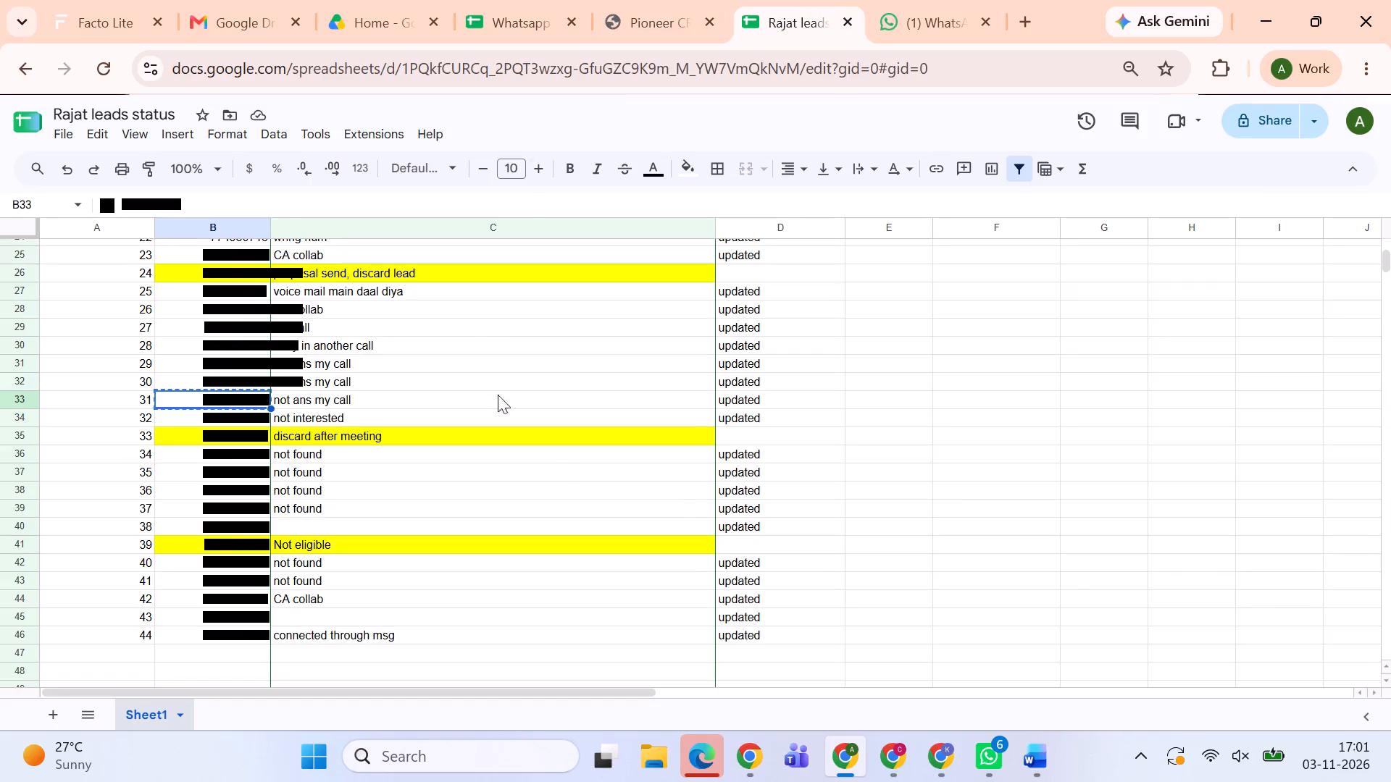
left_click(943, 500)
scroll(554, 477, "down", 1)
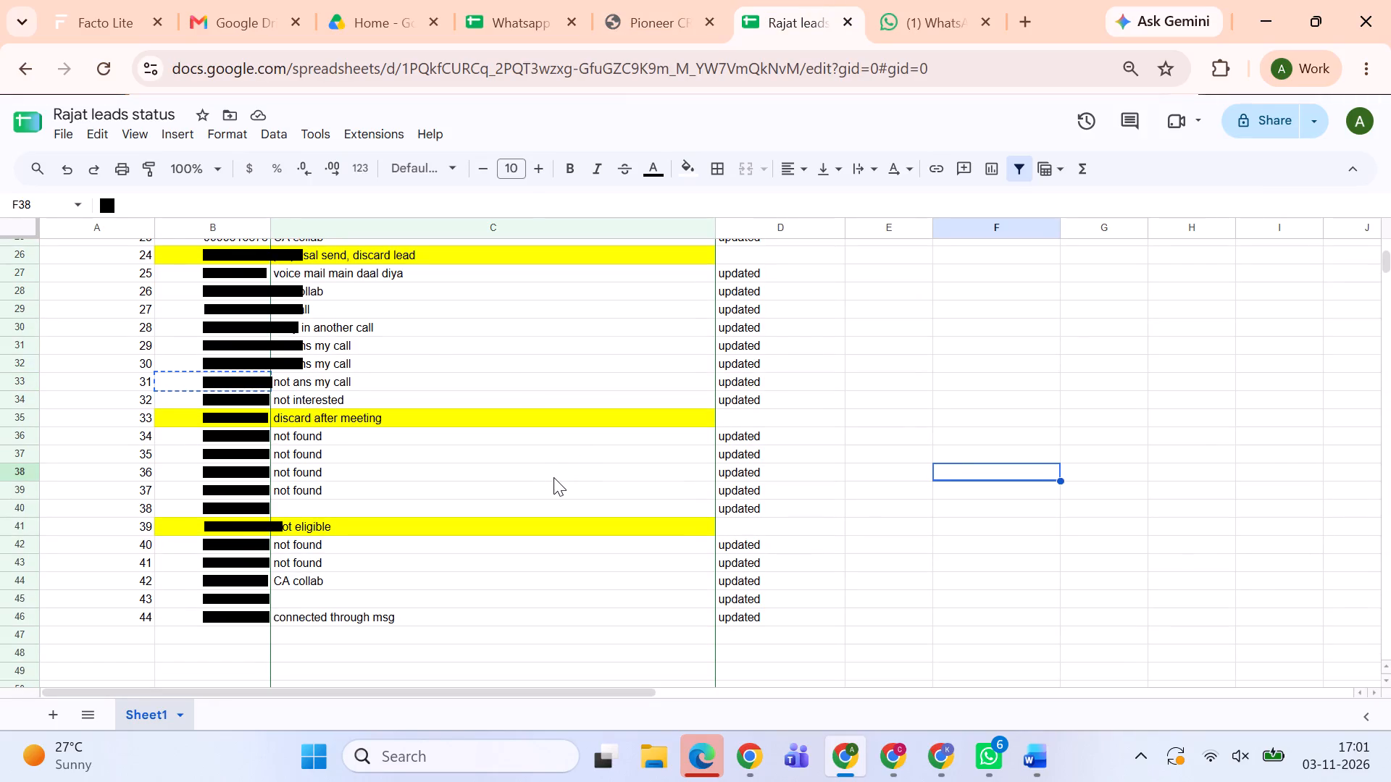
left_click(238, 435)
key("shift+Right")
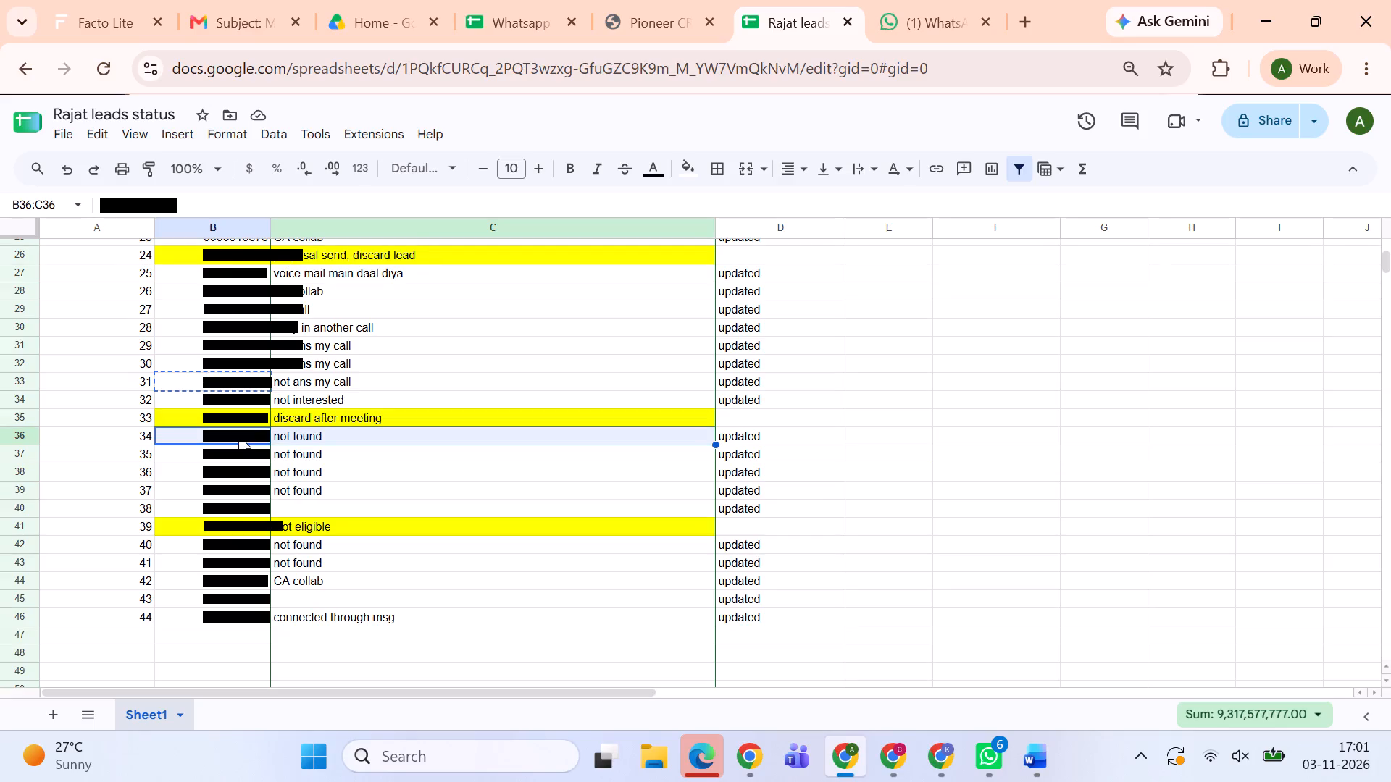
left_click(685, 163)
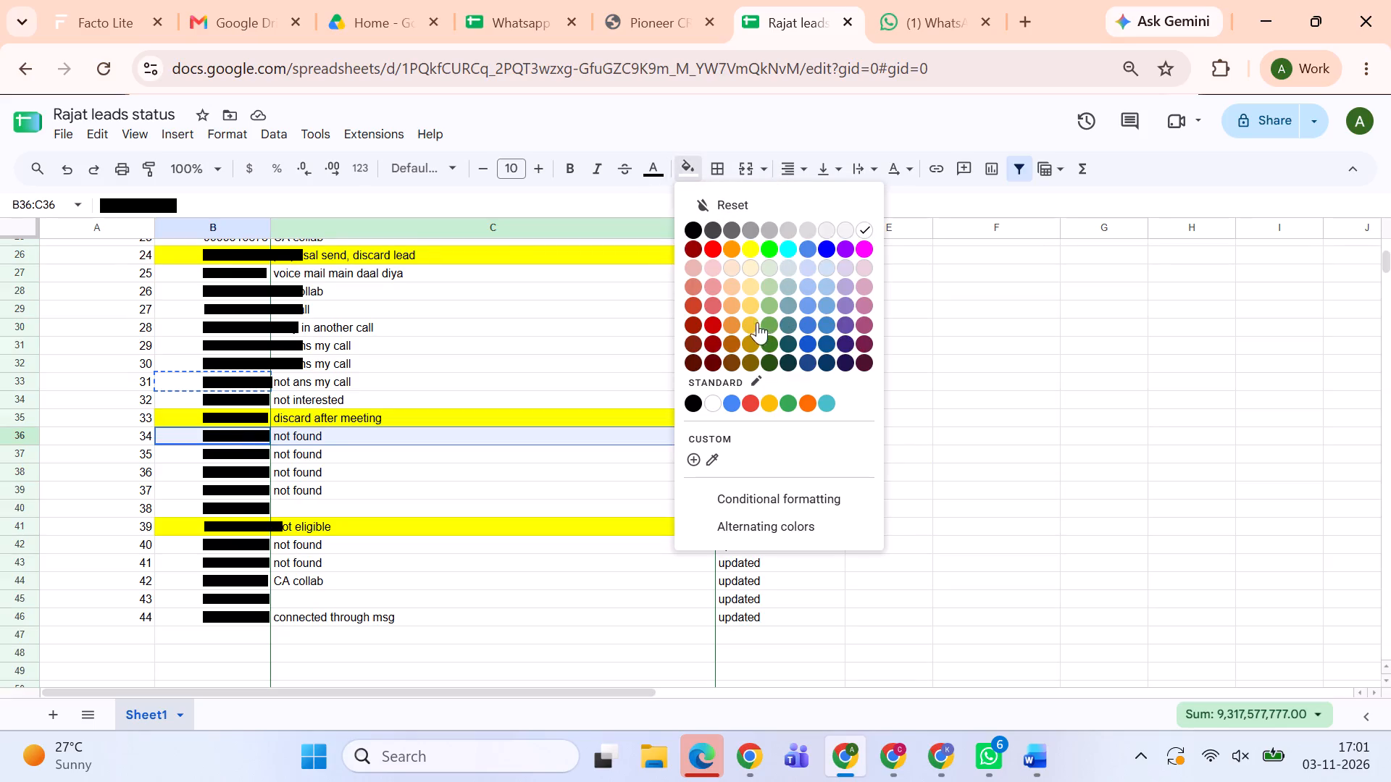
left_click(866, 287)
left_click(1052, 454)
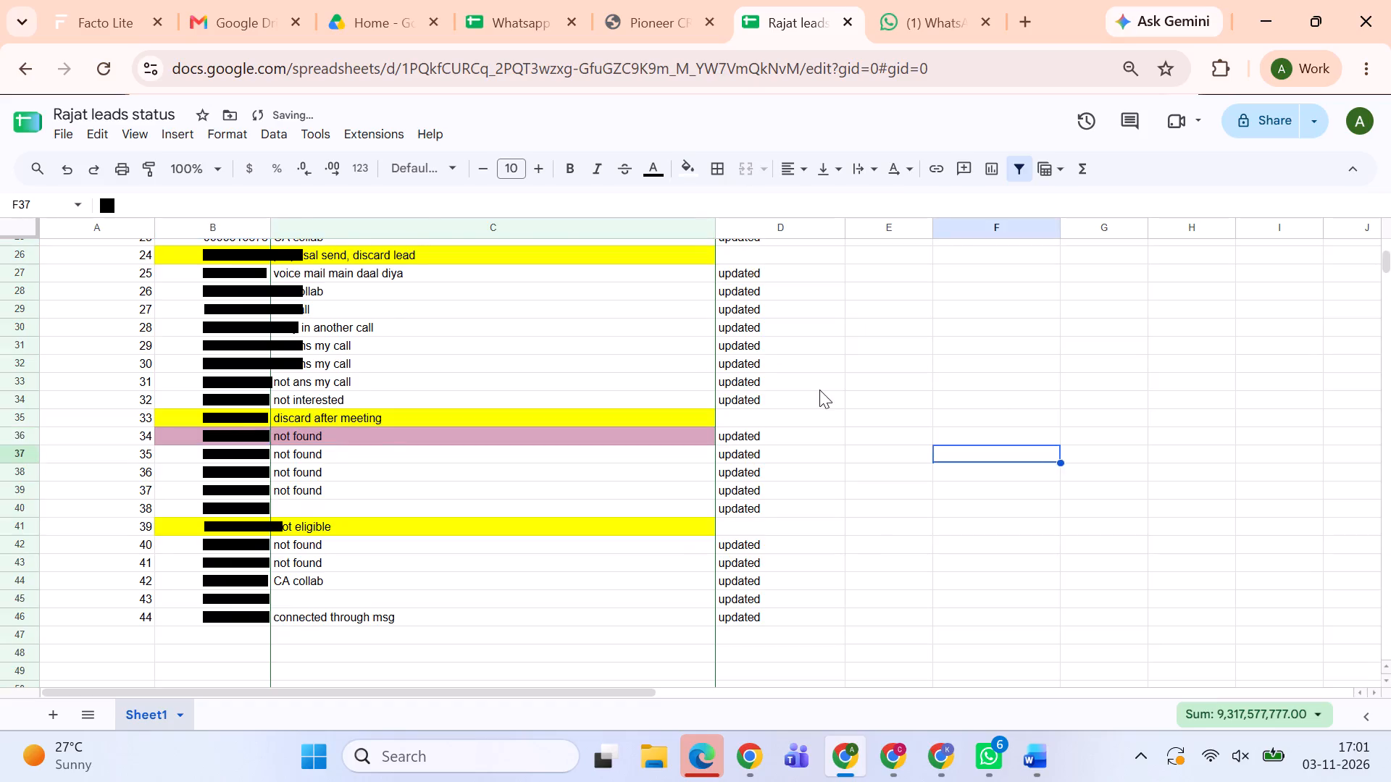
Change the fill of the whole row 19, lead 17, to white in the status sheet.
scroll(819, 390, "up", 2)
scroll(814, 386, "left", 1)
scroll(848, 391, "right", 2)
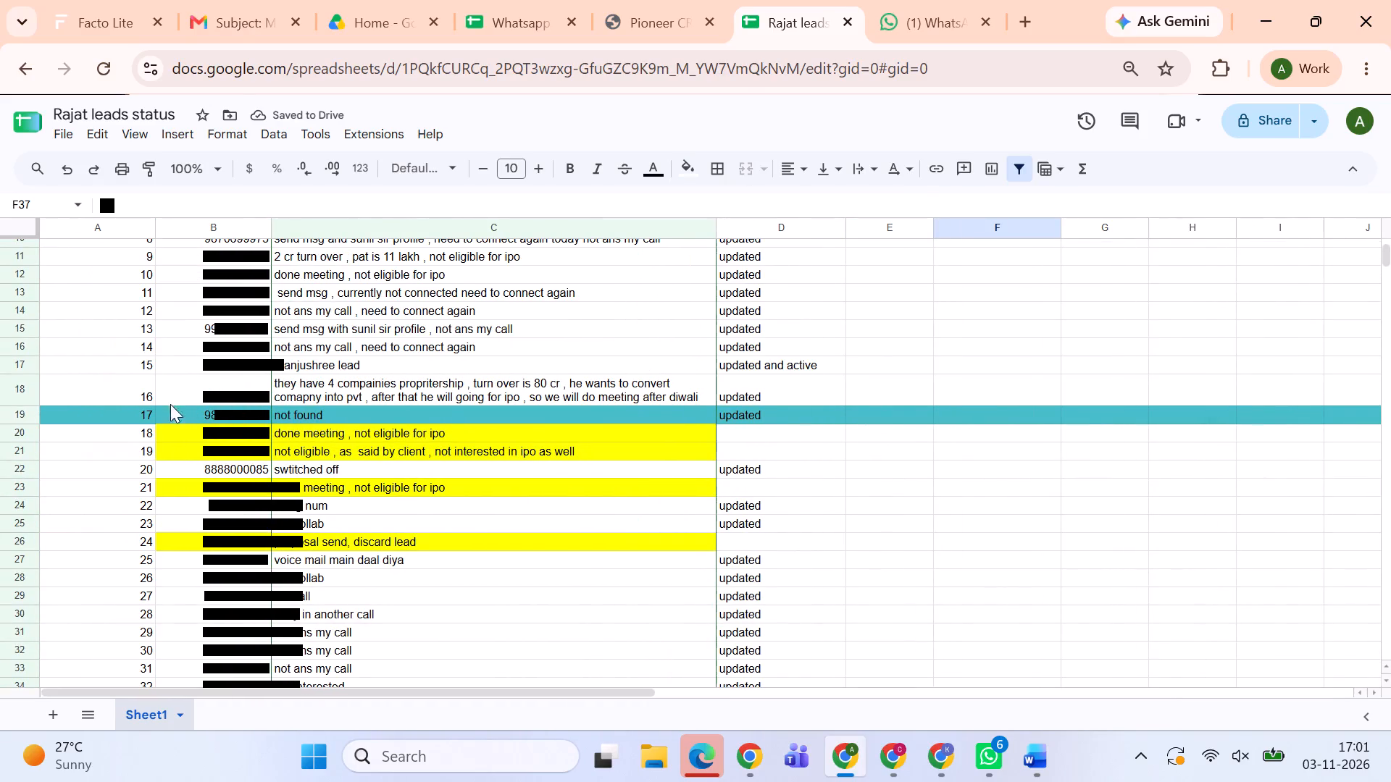
left_click(8, 411)
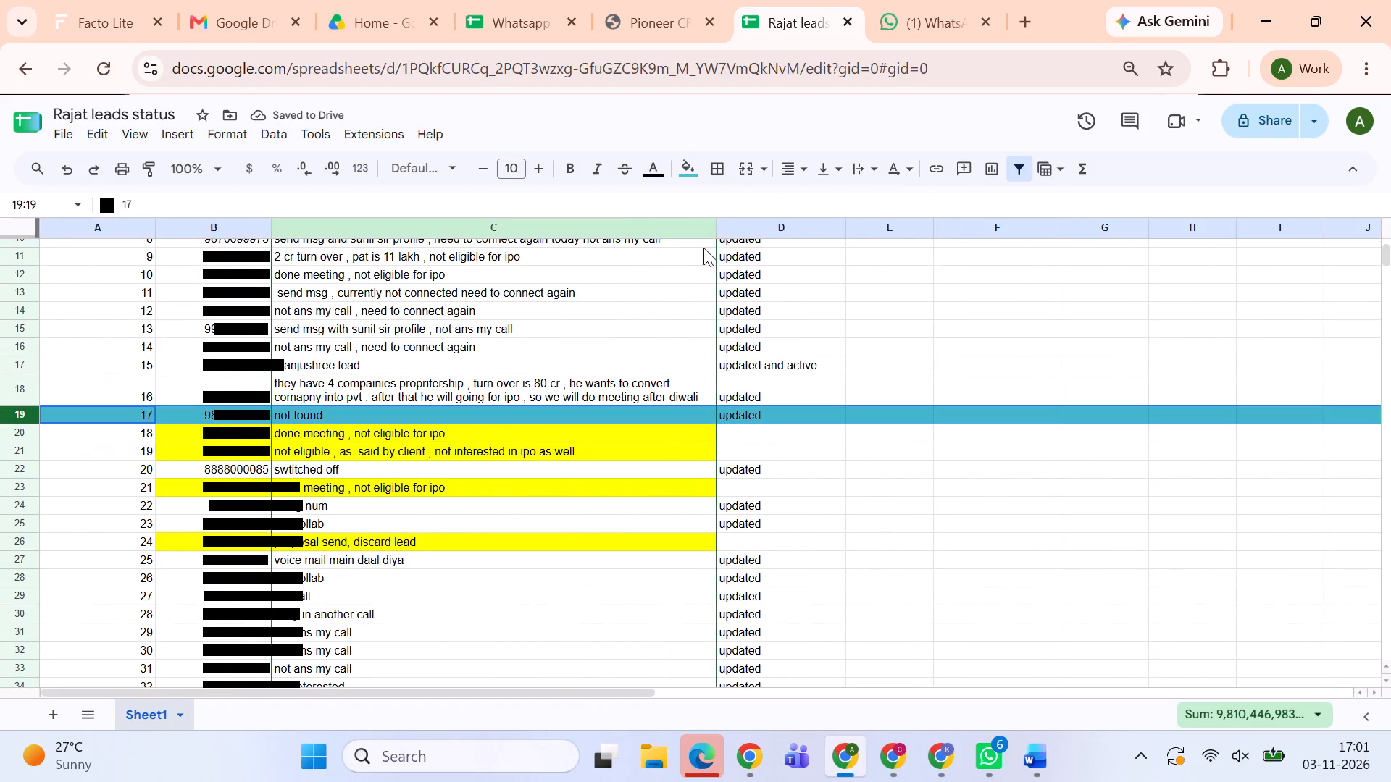
left_click(20, 421)
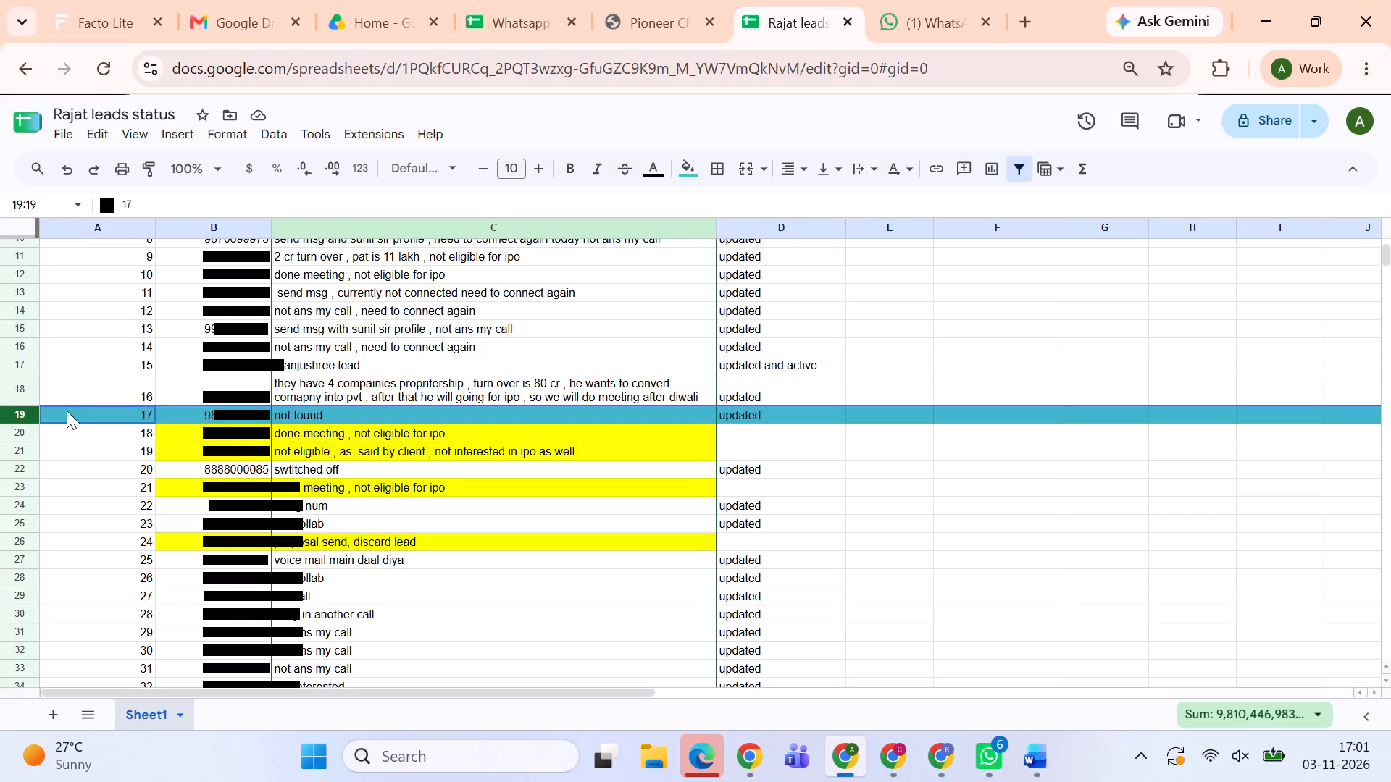
left_click(67, 411)
left_click(31, 413)
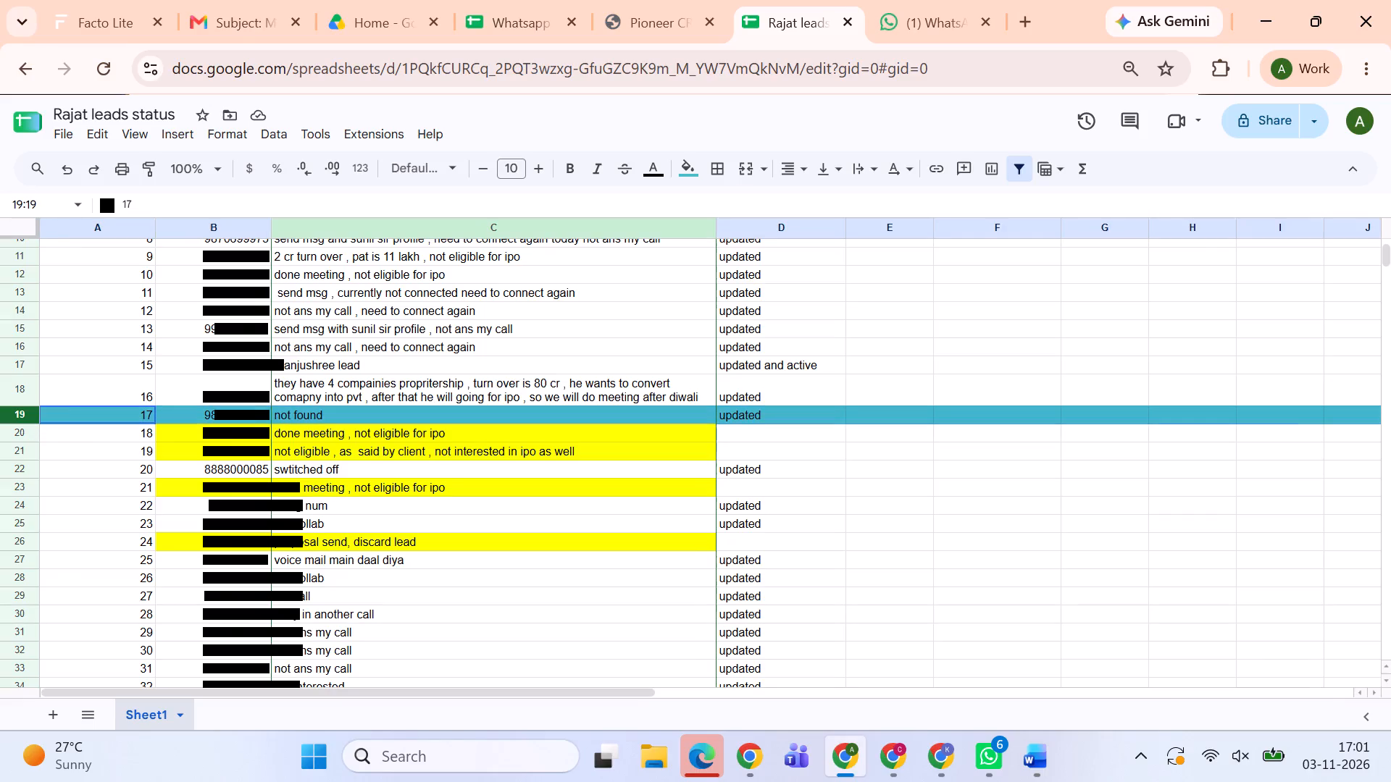
left_click(688, 164)
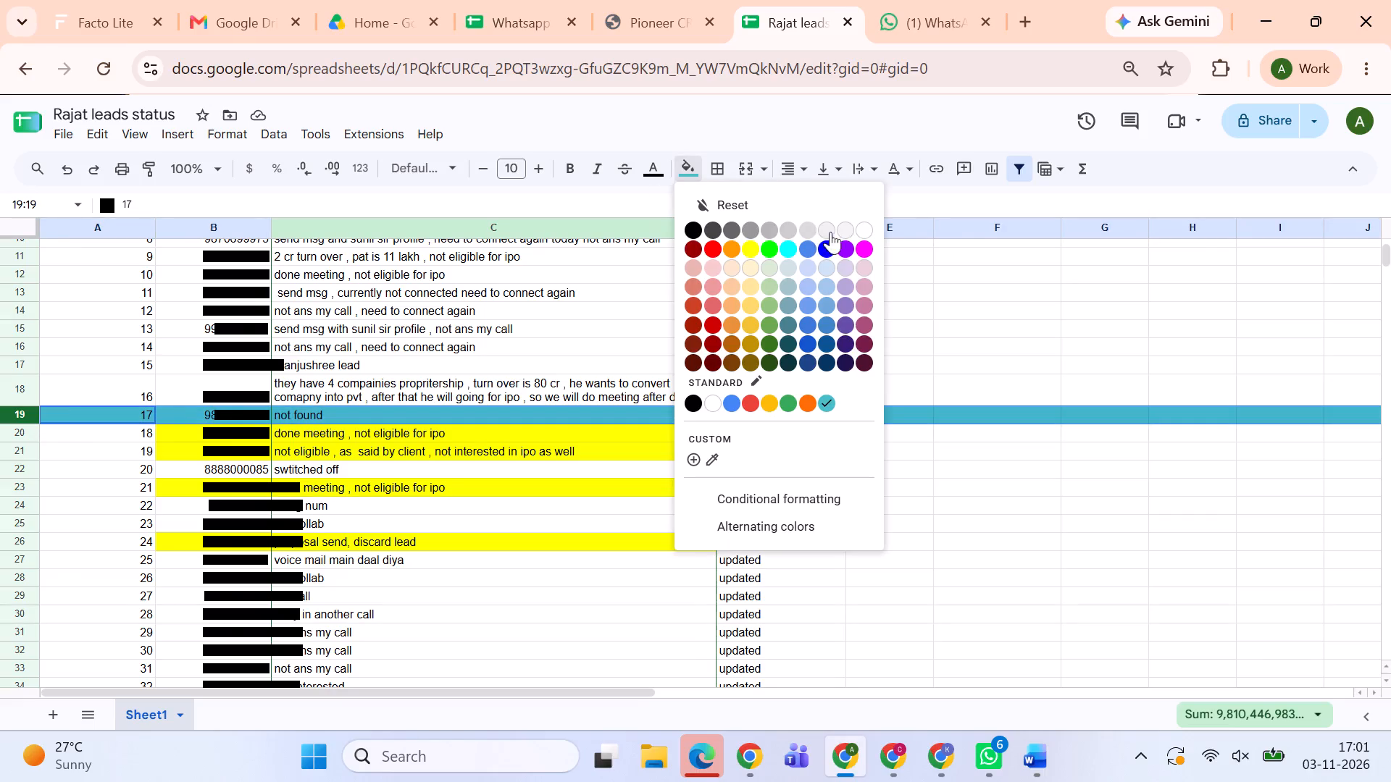
left_click(864, 227)
left_click(1005, 463)
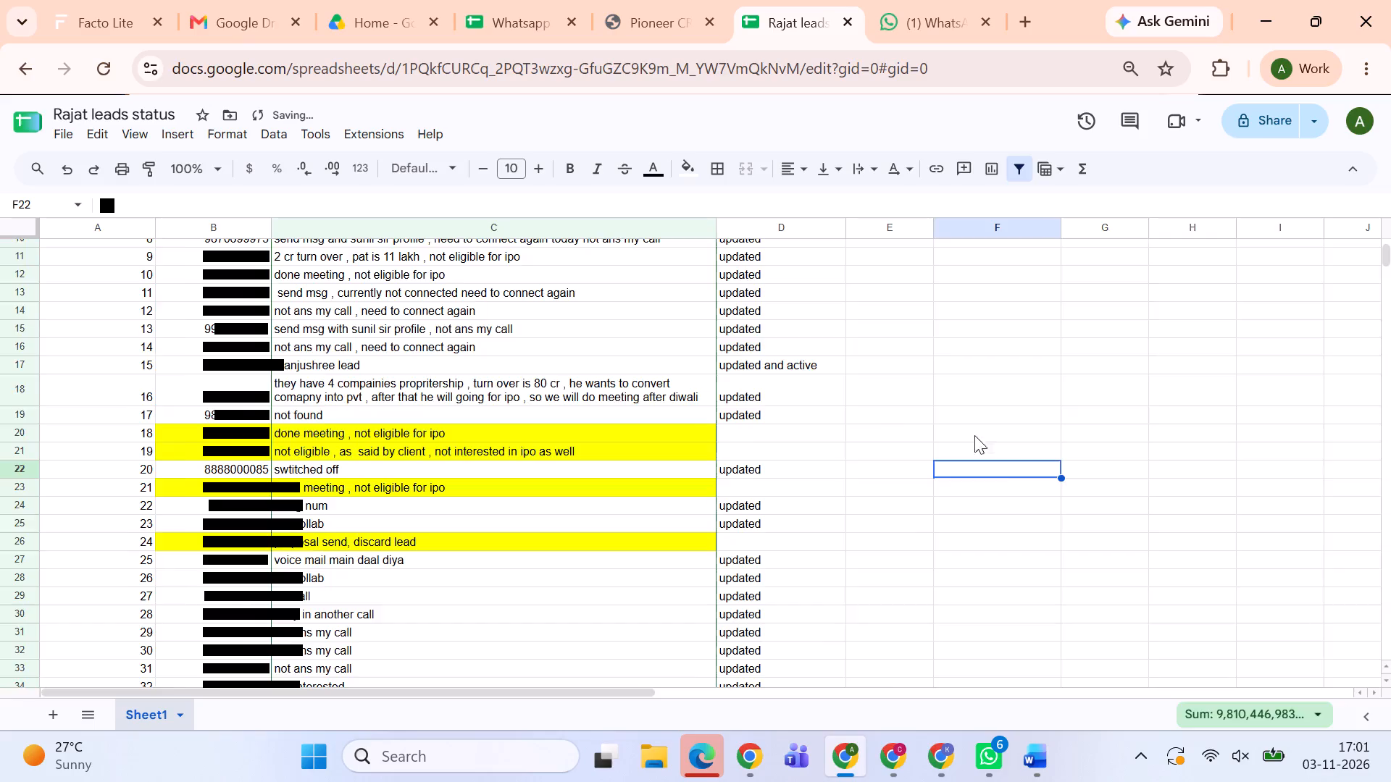
Fill the whole row 36, lead 34 with status "not found", with a medium pinkish-purple colour.
scroll(842, 550, "down", 3)
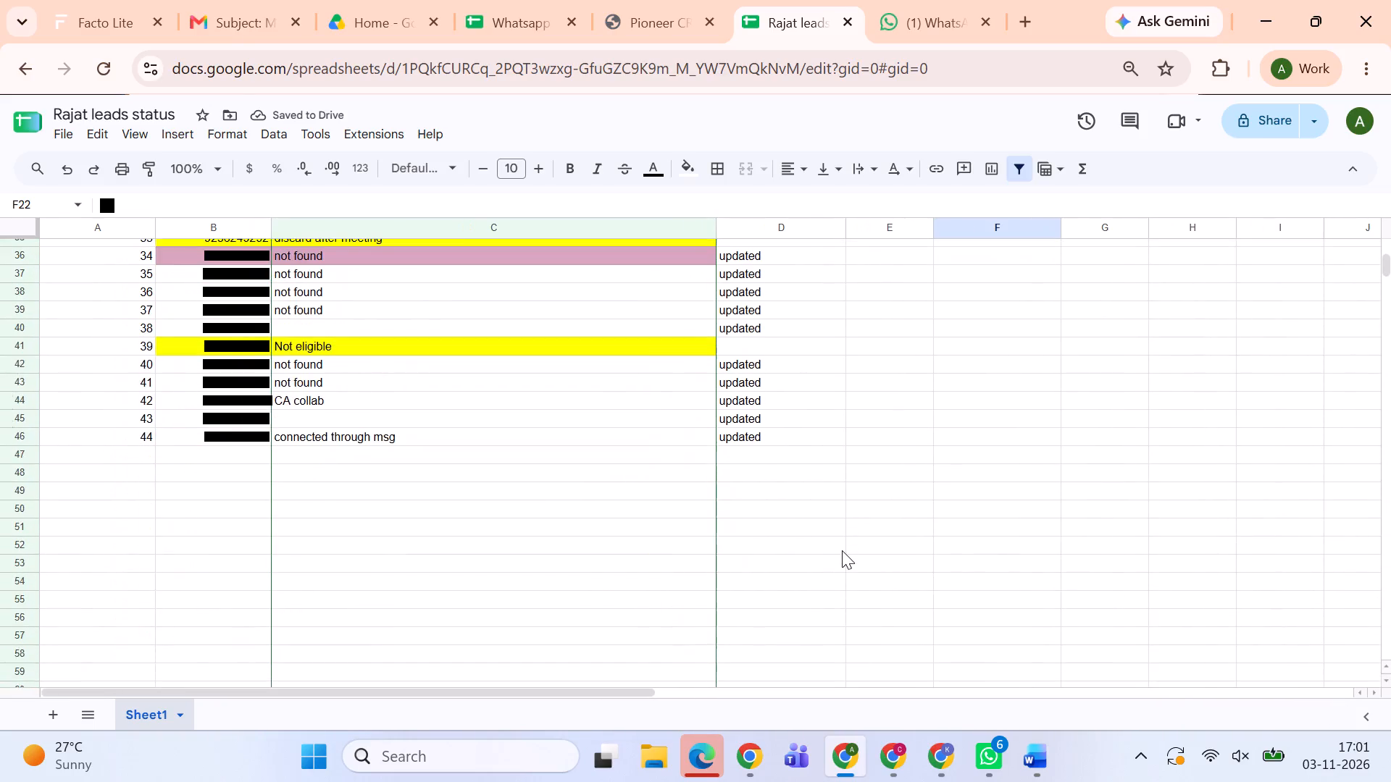
scroll(842, 550, "up", 2)
left_click(1, 461)
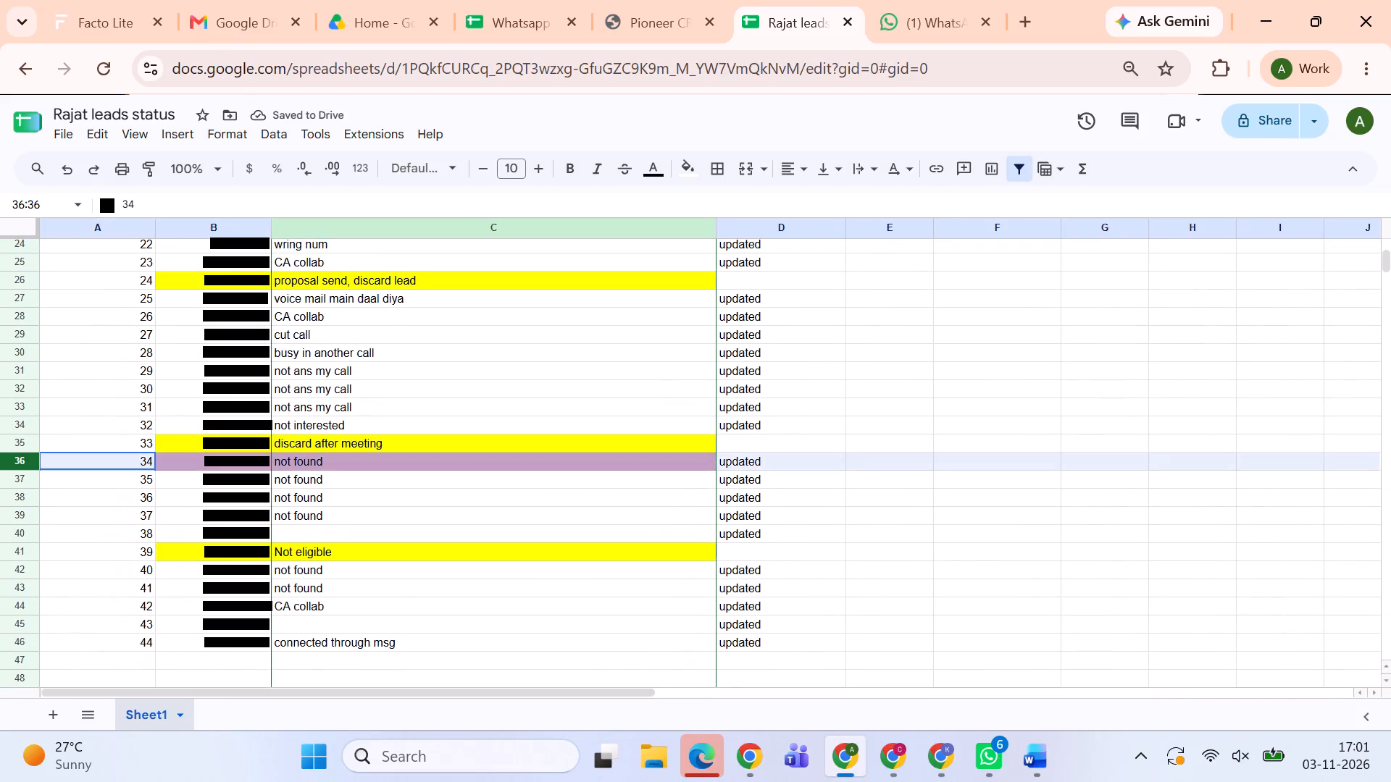
left_click(696, 167)
left_click(867, 301)
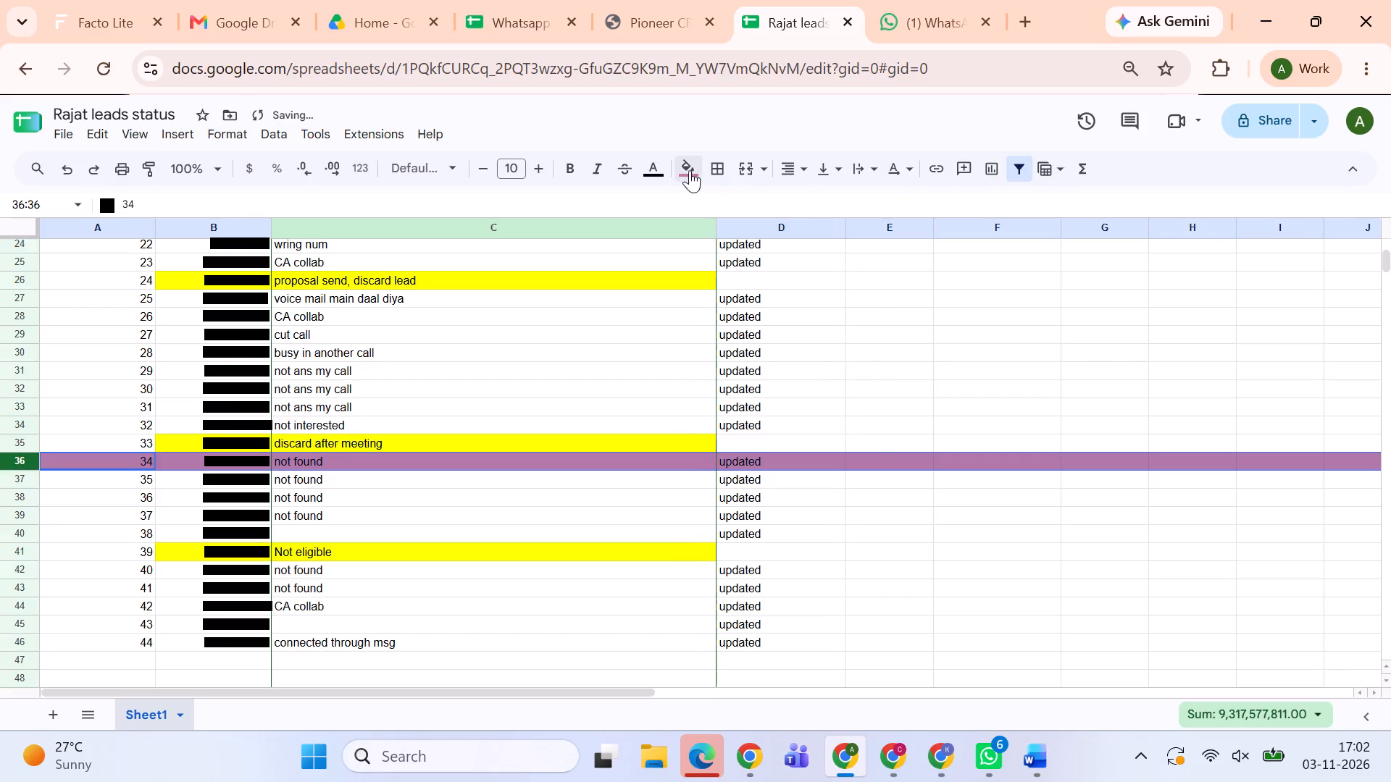
Change the fill of the whole row 36, lead 34 with status "not found", to a lighter pinkish-purple colour.
left_click(684, 166)
left_click(863, 282)
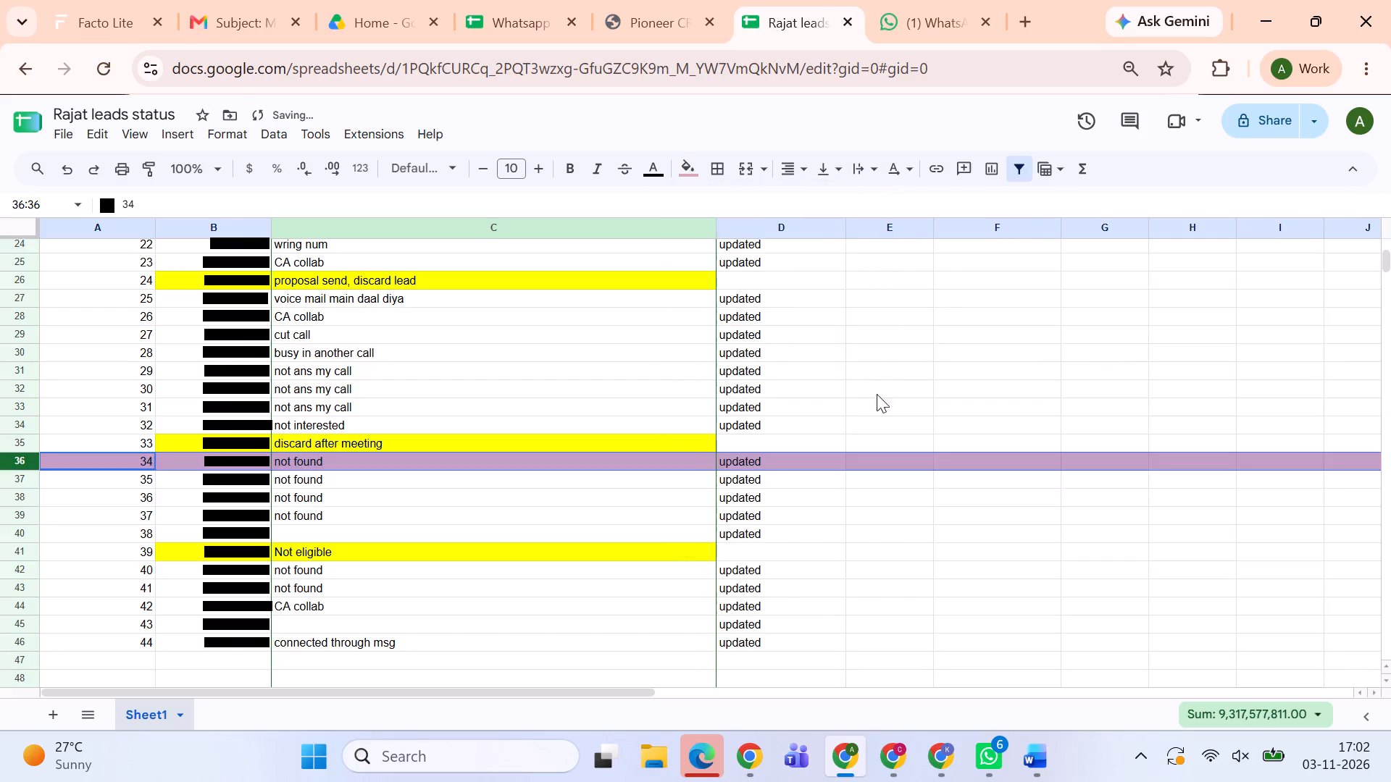
left_click(1008, 508)
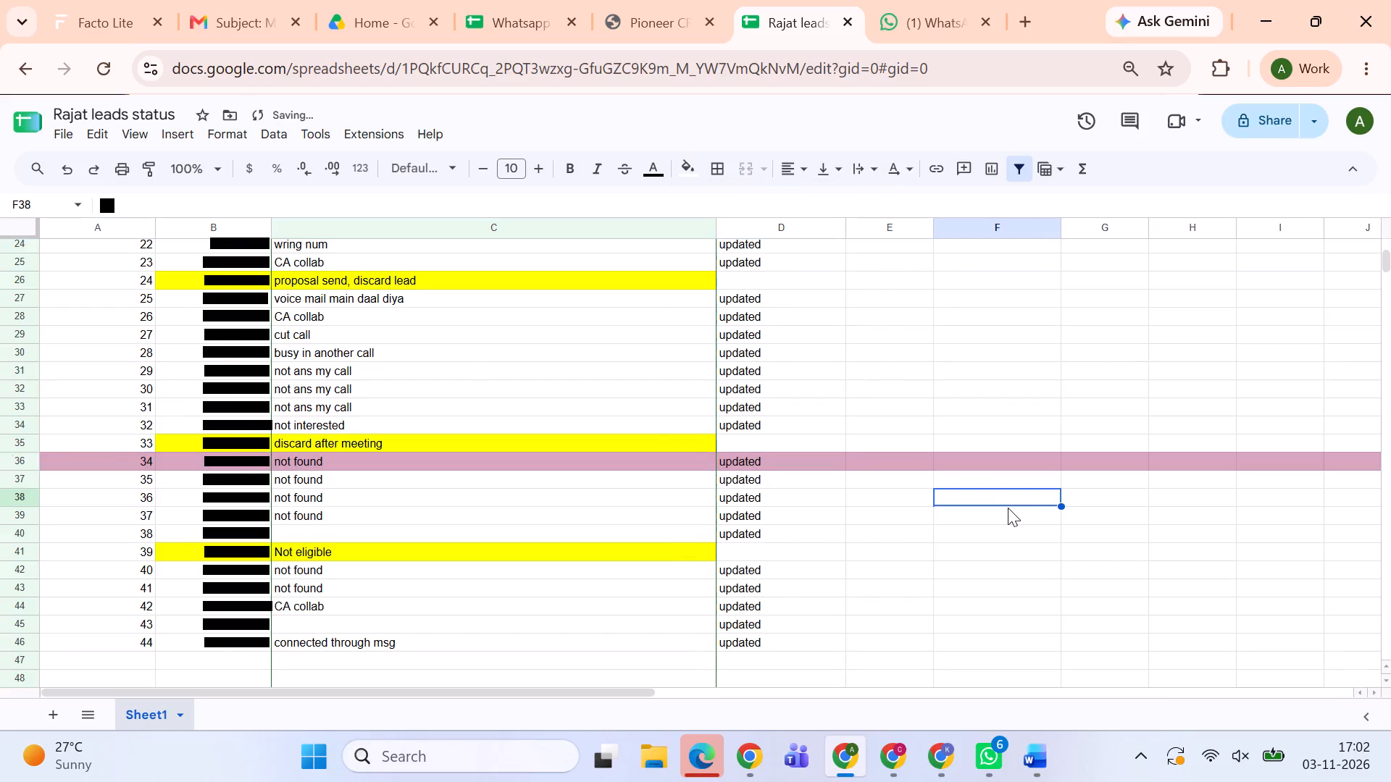
Review the remarks, row highlighting and software status of all the leads, ending at empty cell E2 beside the header row.
scroll(1008, 508, "up", 3)
scroll(1008, 508, "down", 5)
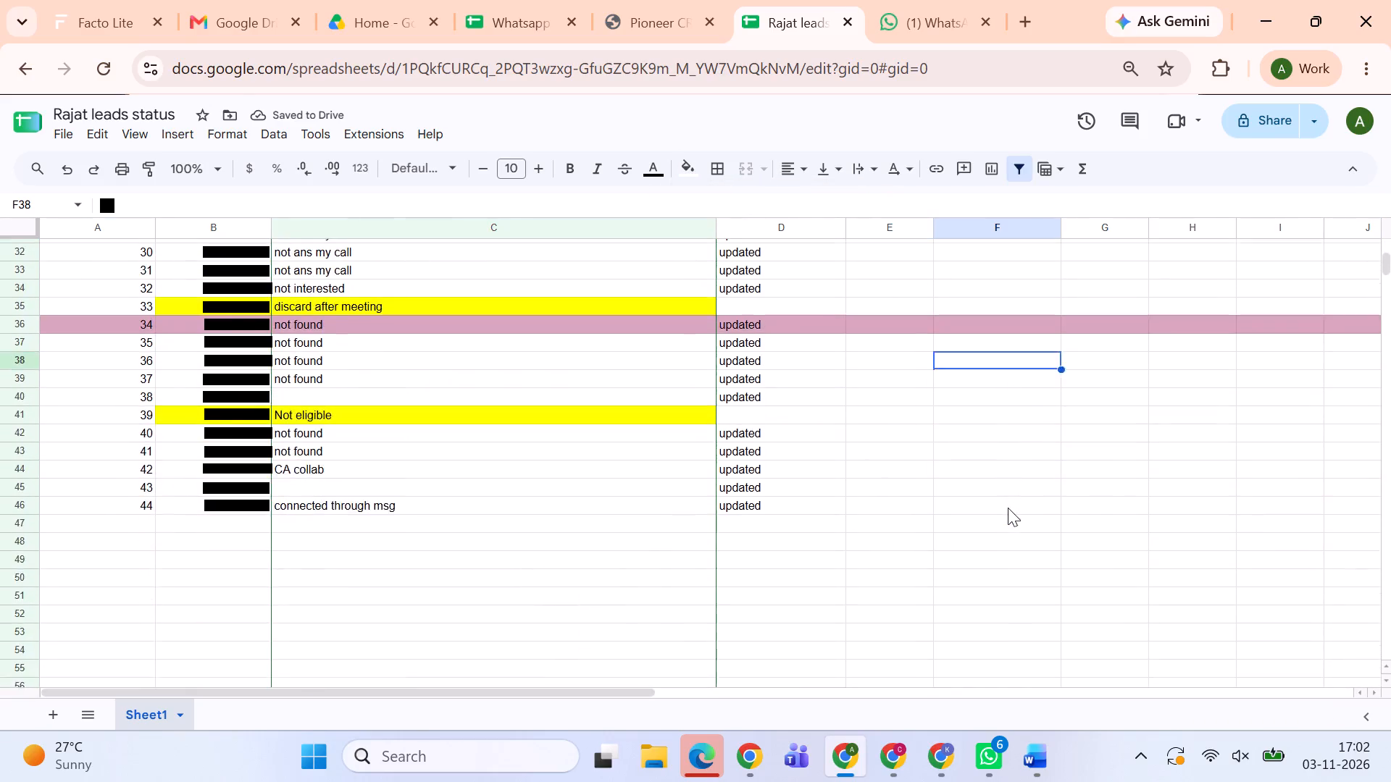
scroll(1008, 508, "up", 3)
scroll(1008, 508, "down", 3)
scroll(1008, 508, "up", 2)
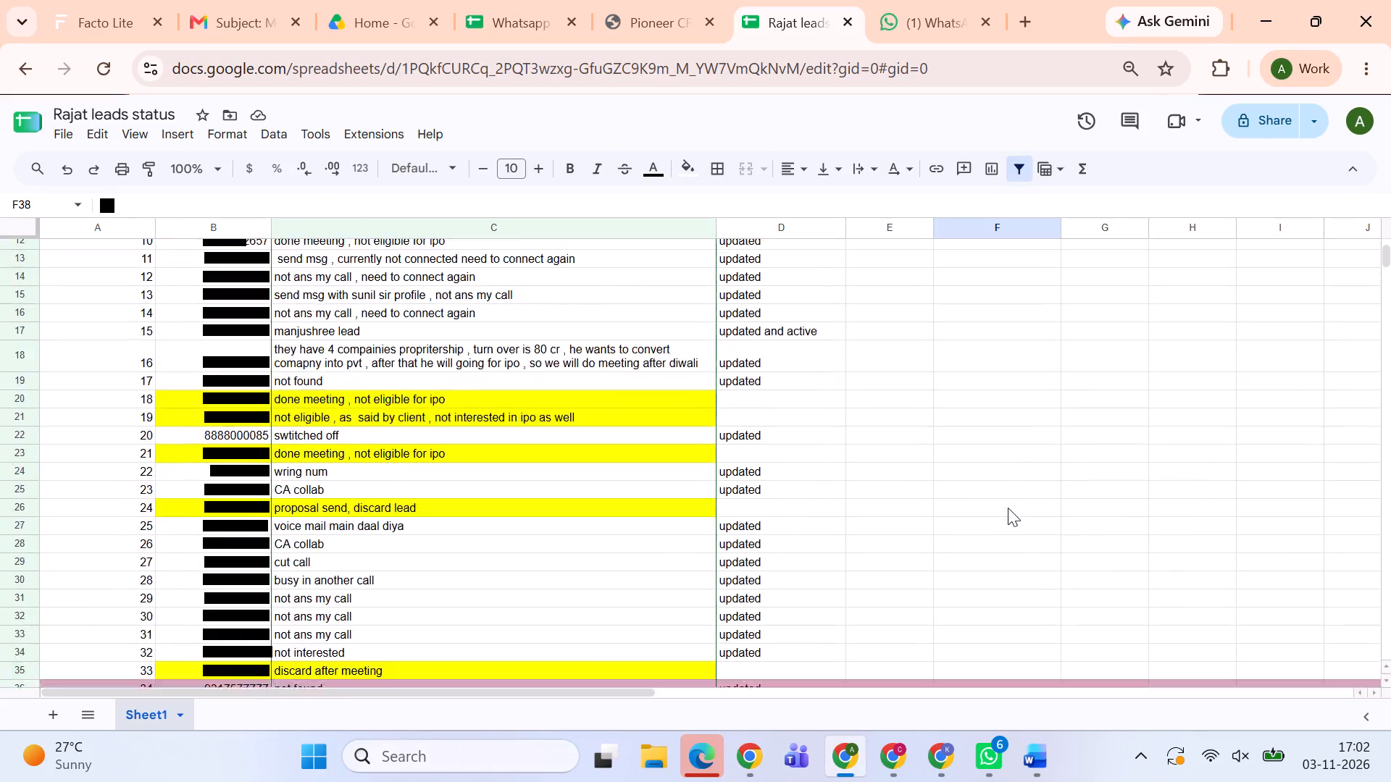
scroll(1008, 508, "up", 1)
scroll(1008, 508, "right", 1)
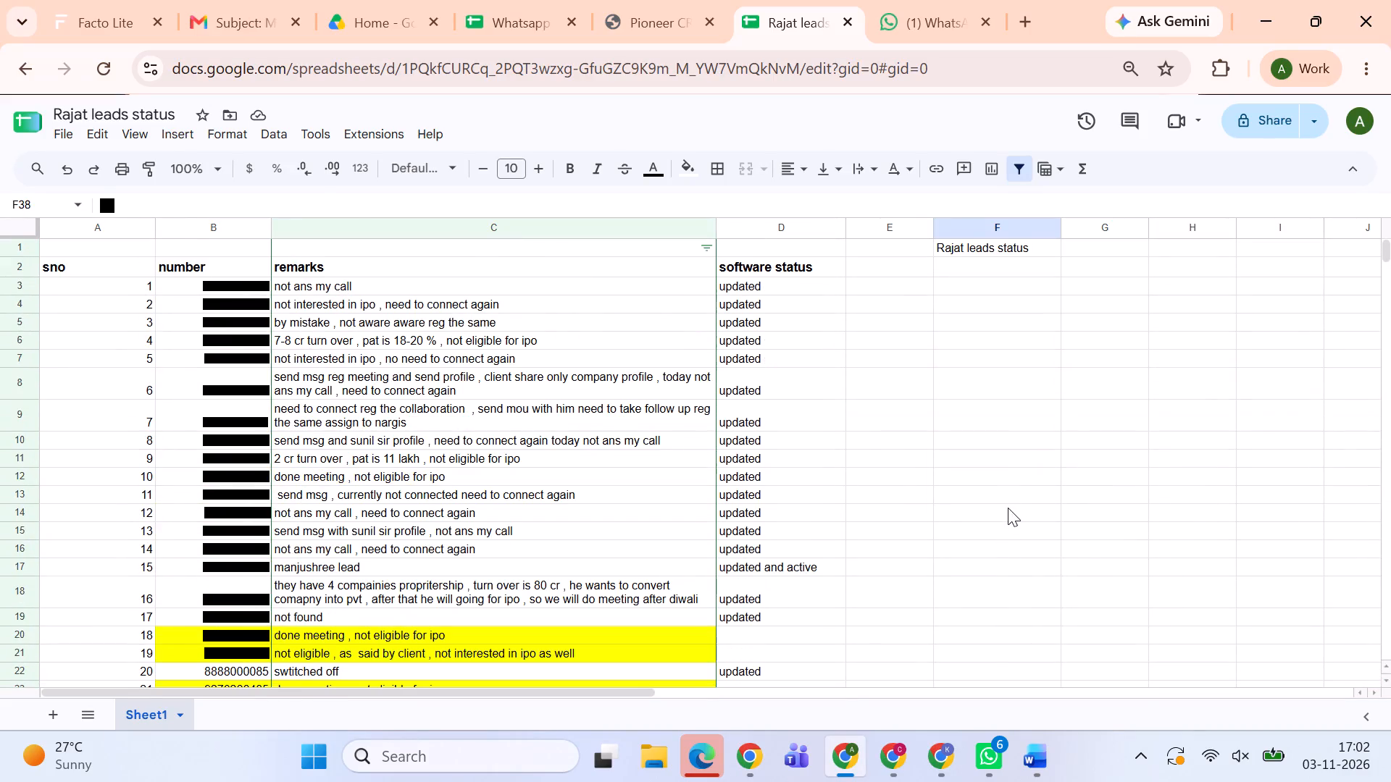
scroll(1008, 508, "up", 1)
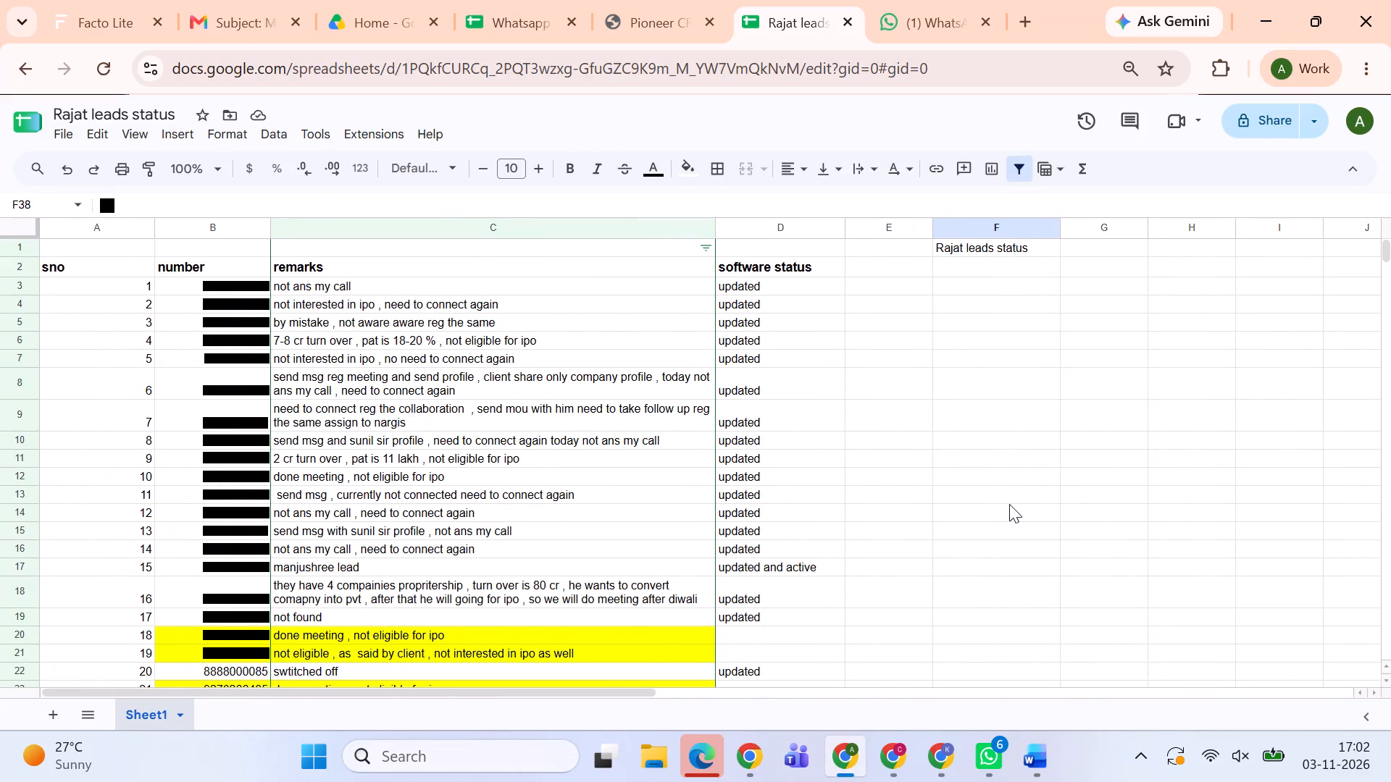
scroll(921, 331, "right", 1)
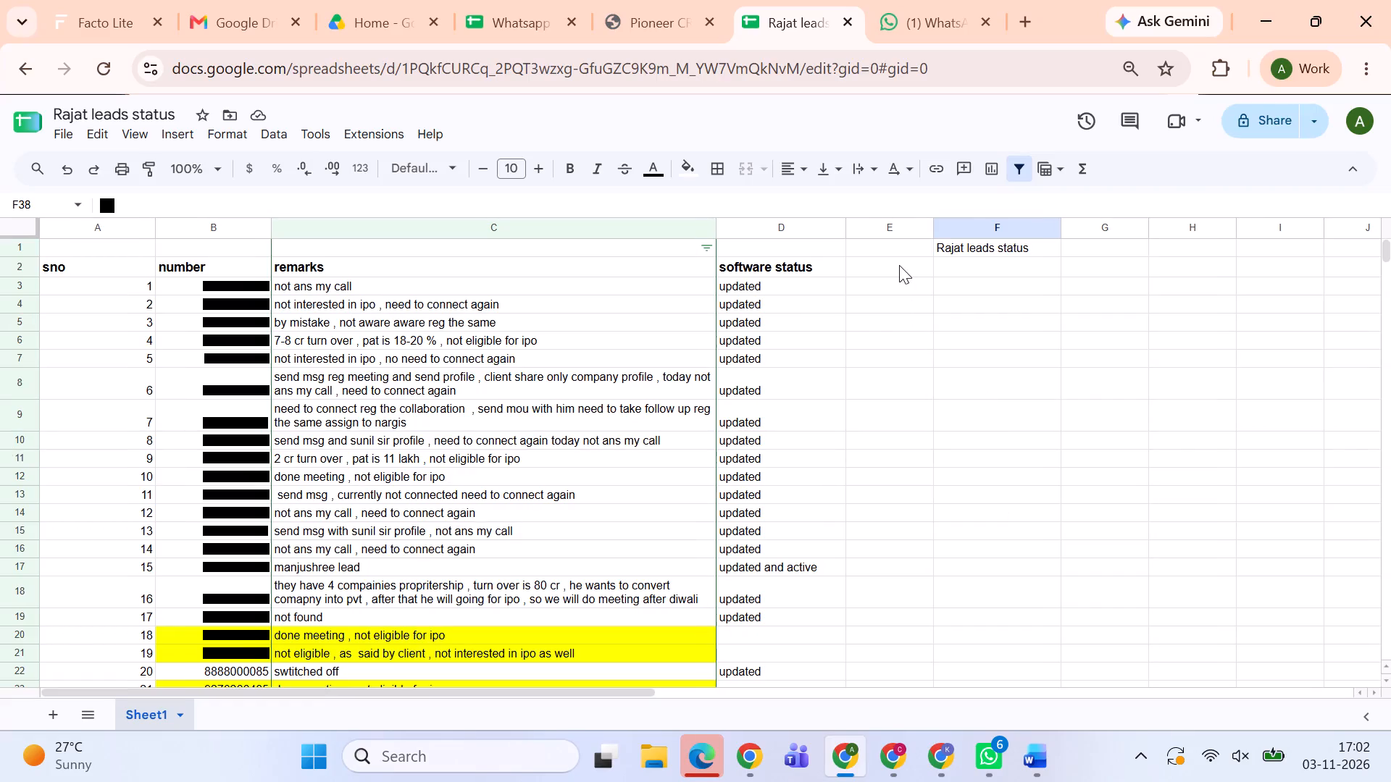
left_click(899, 265)
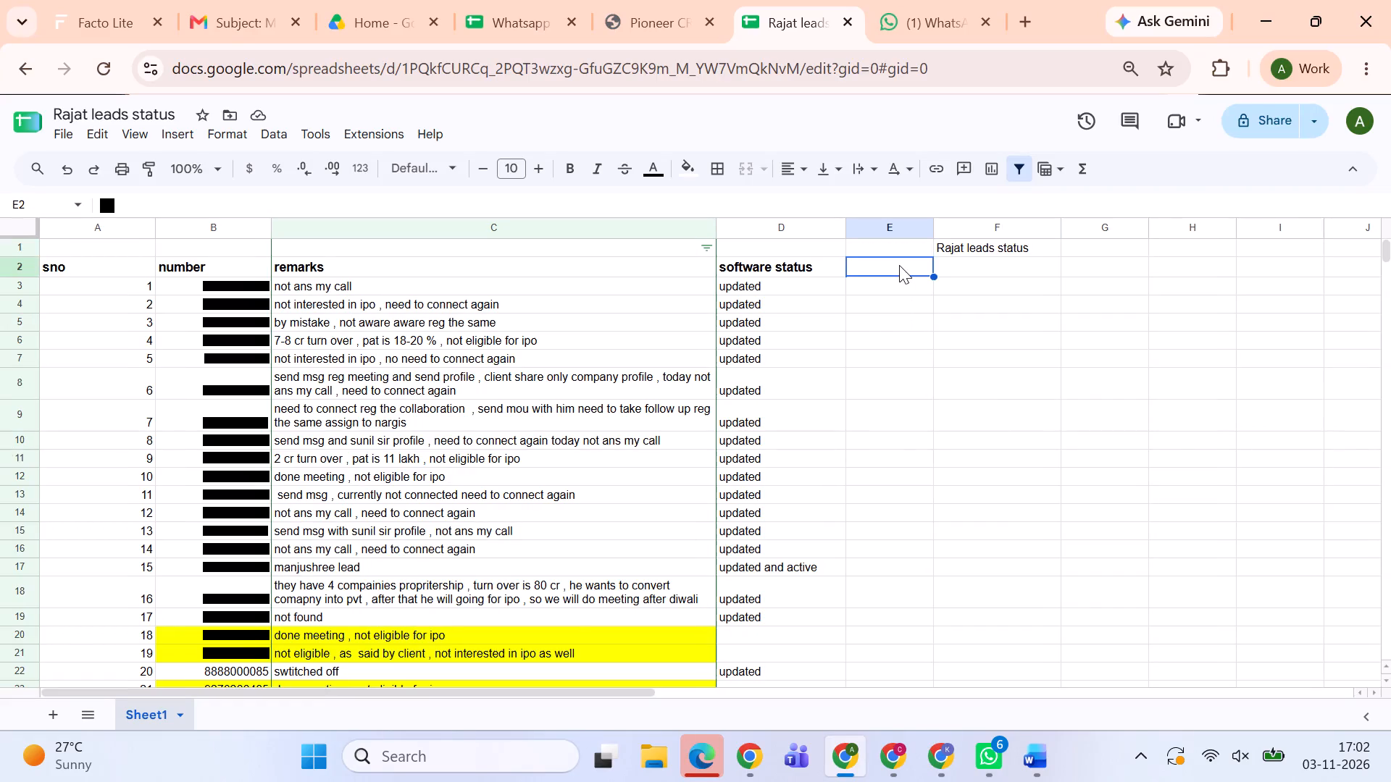
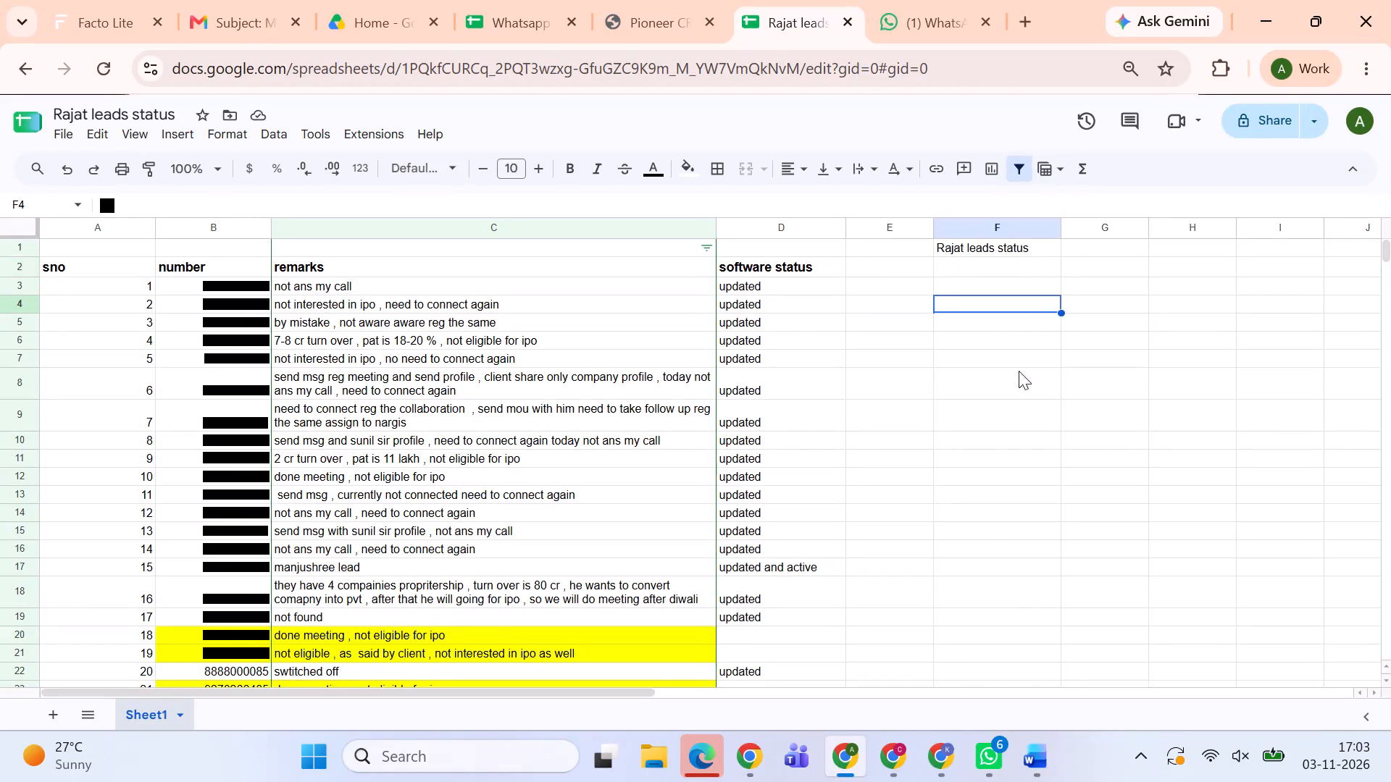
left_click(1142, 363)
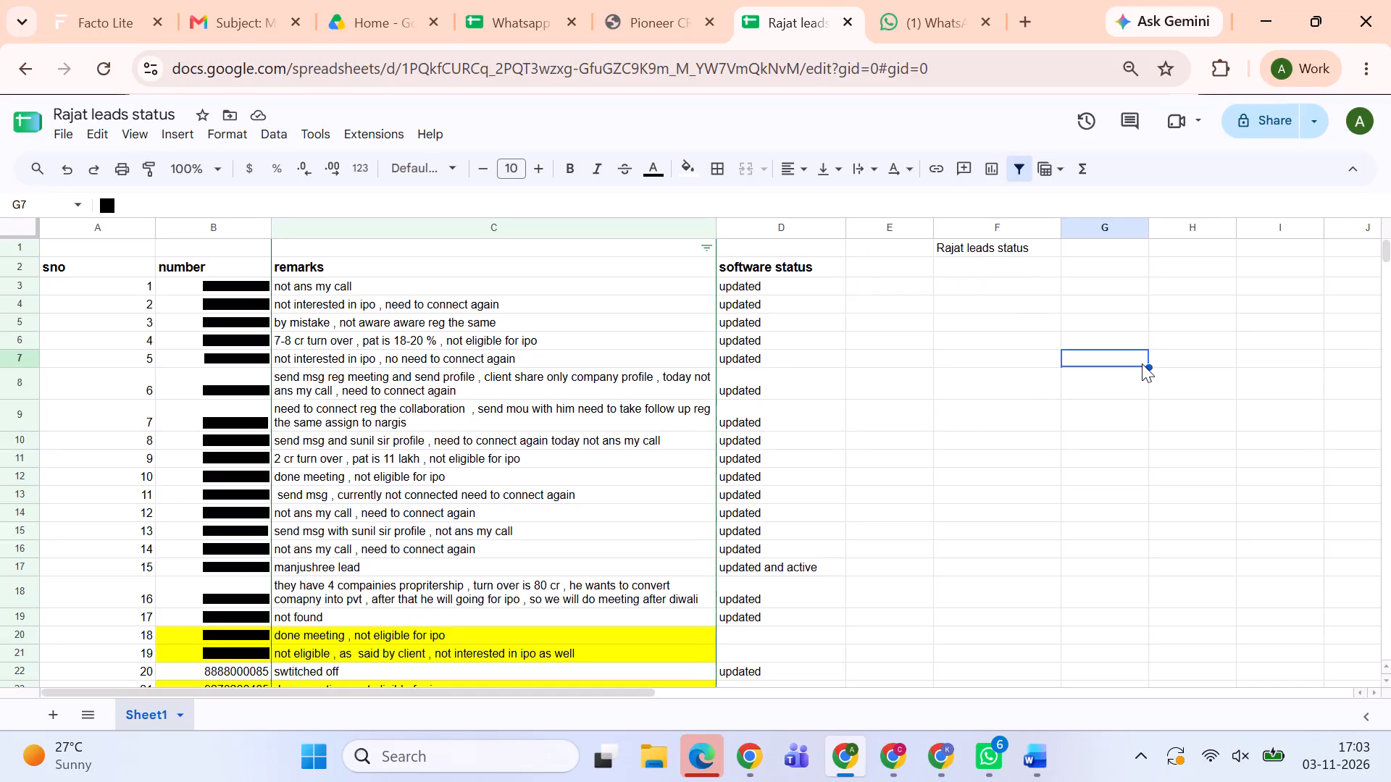
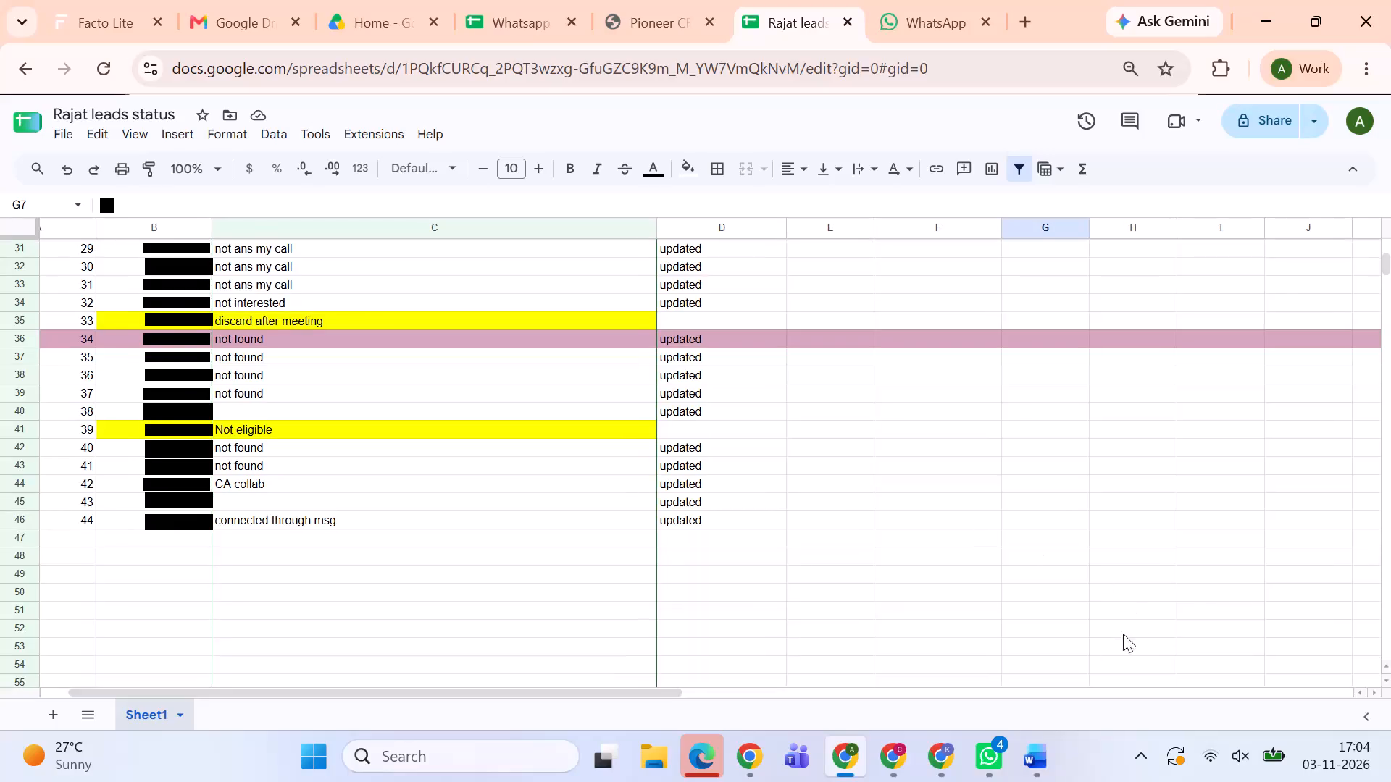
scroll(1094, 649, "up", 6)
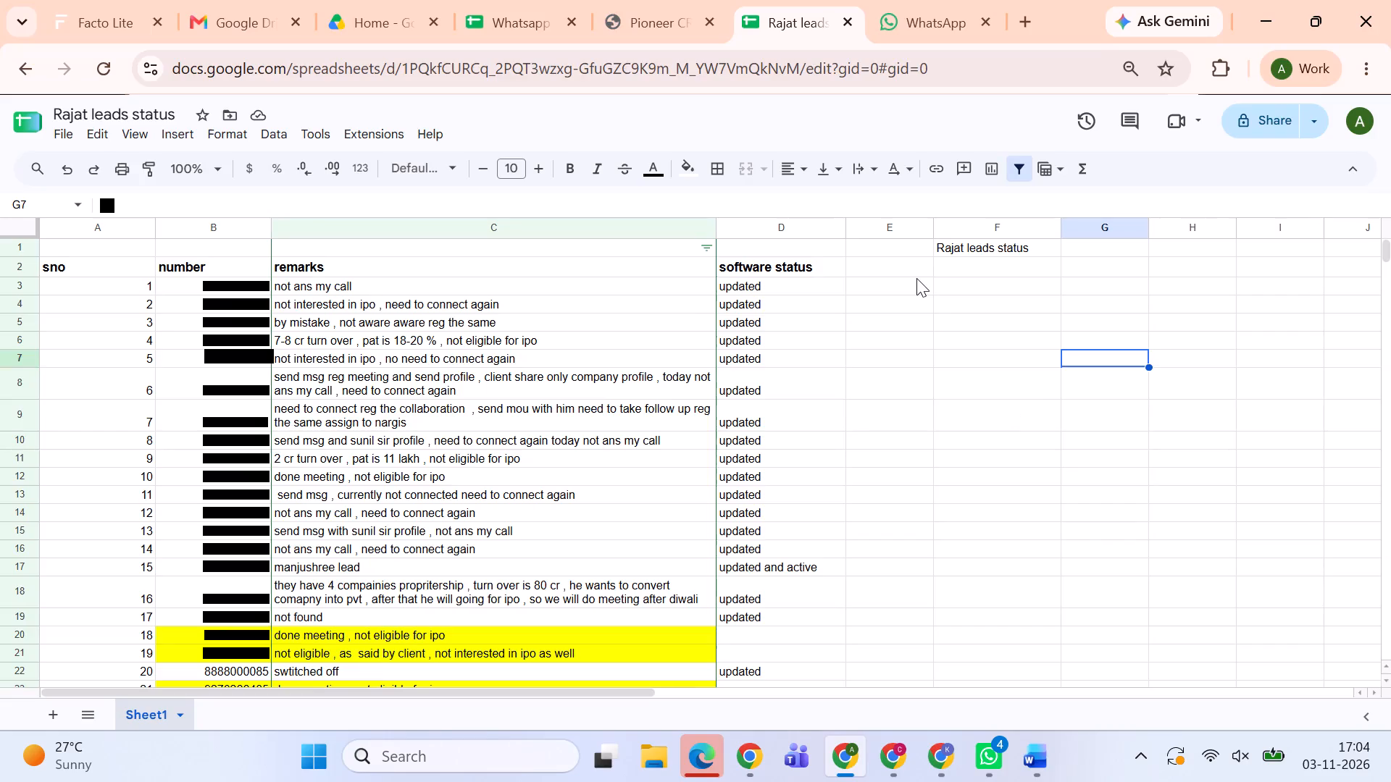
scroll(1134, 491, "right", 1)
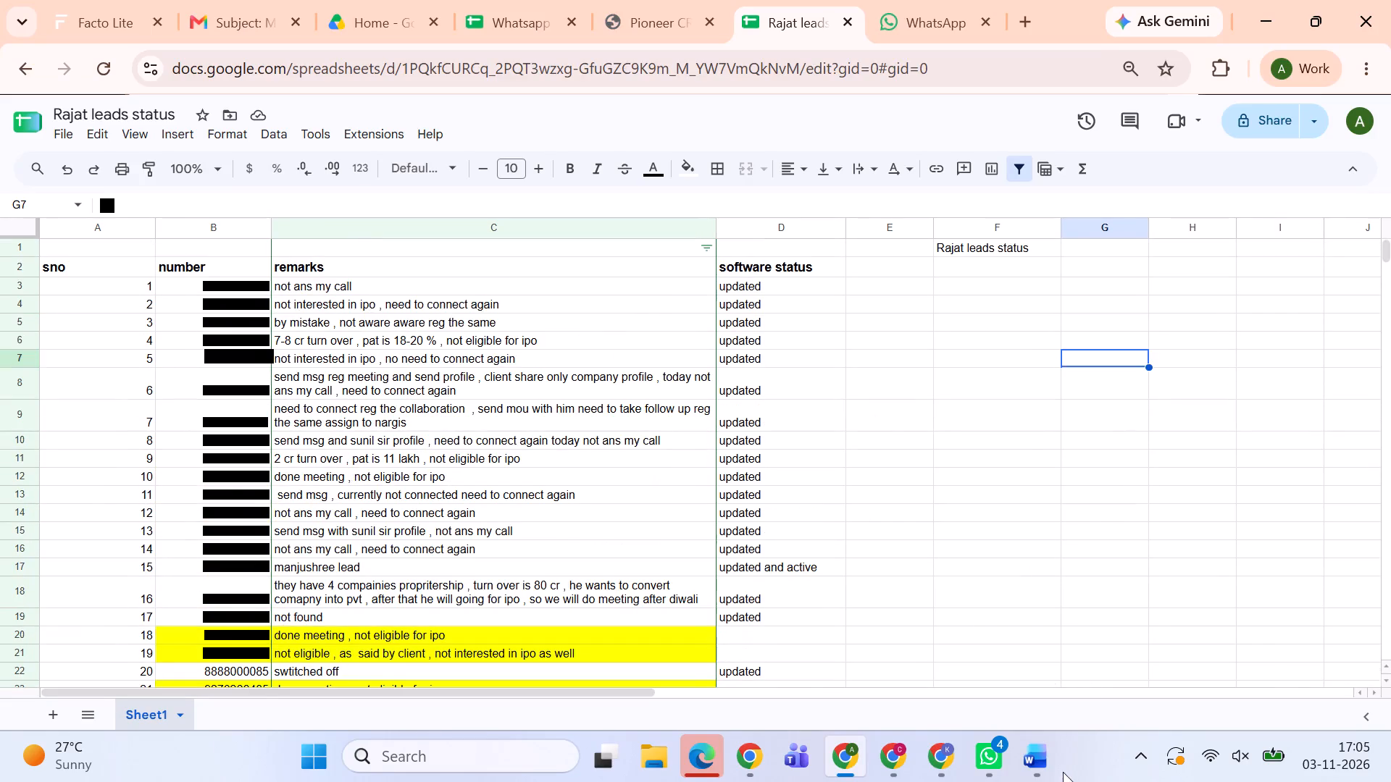
Review the Hot_Leads_Status_Snapshot_03_Nov_2026 document in Word, and return to the Rajat leads status sheet in Chrome.
left_click(1051, 770)
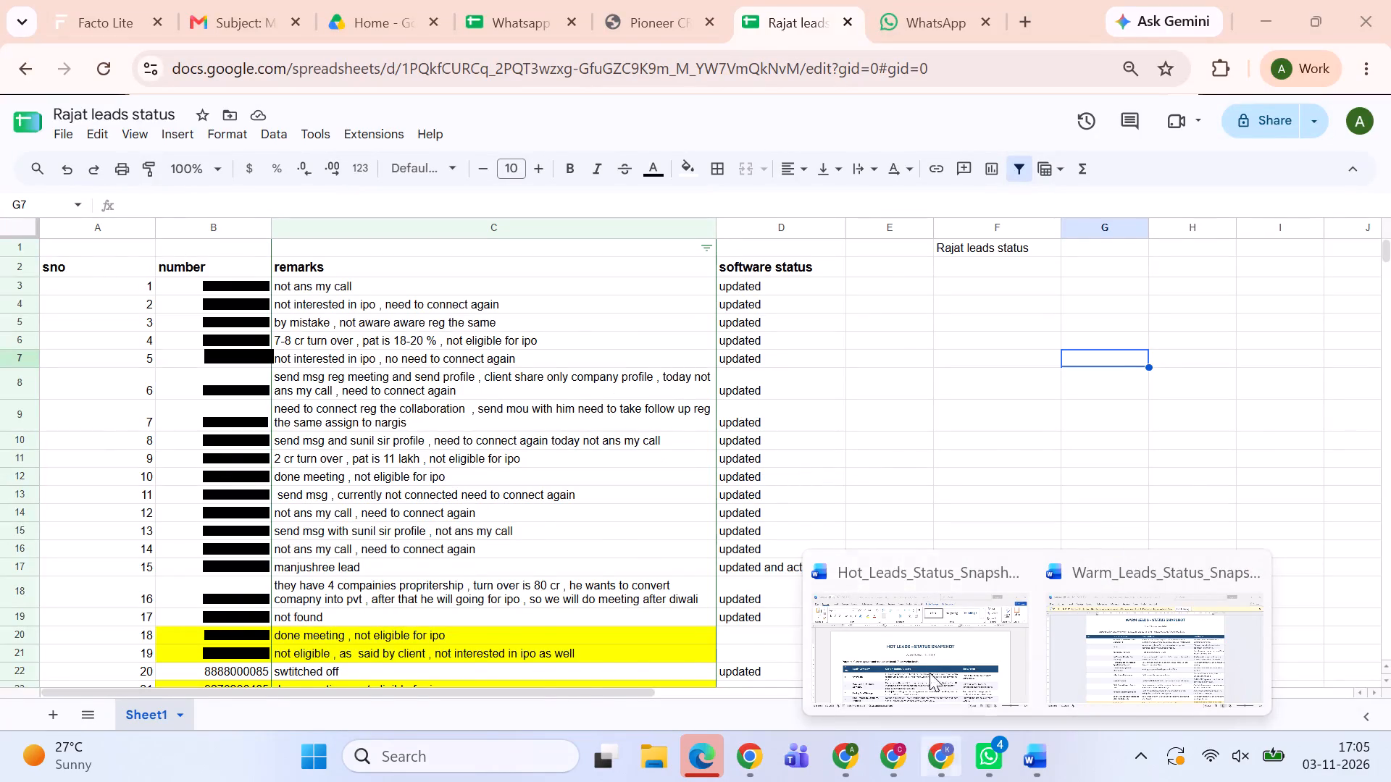
left_click(930, 647)
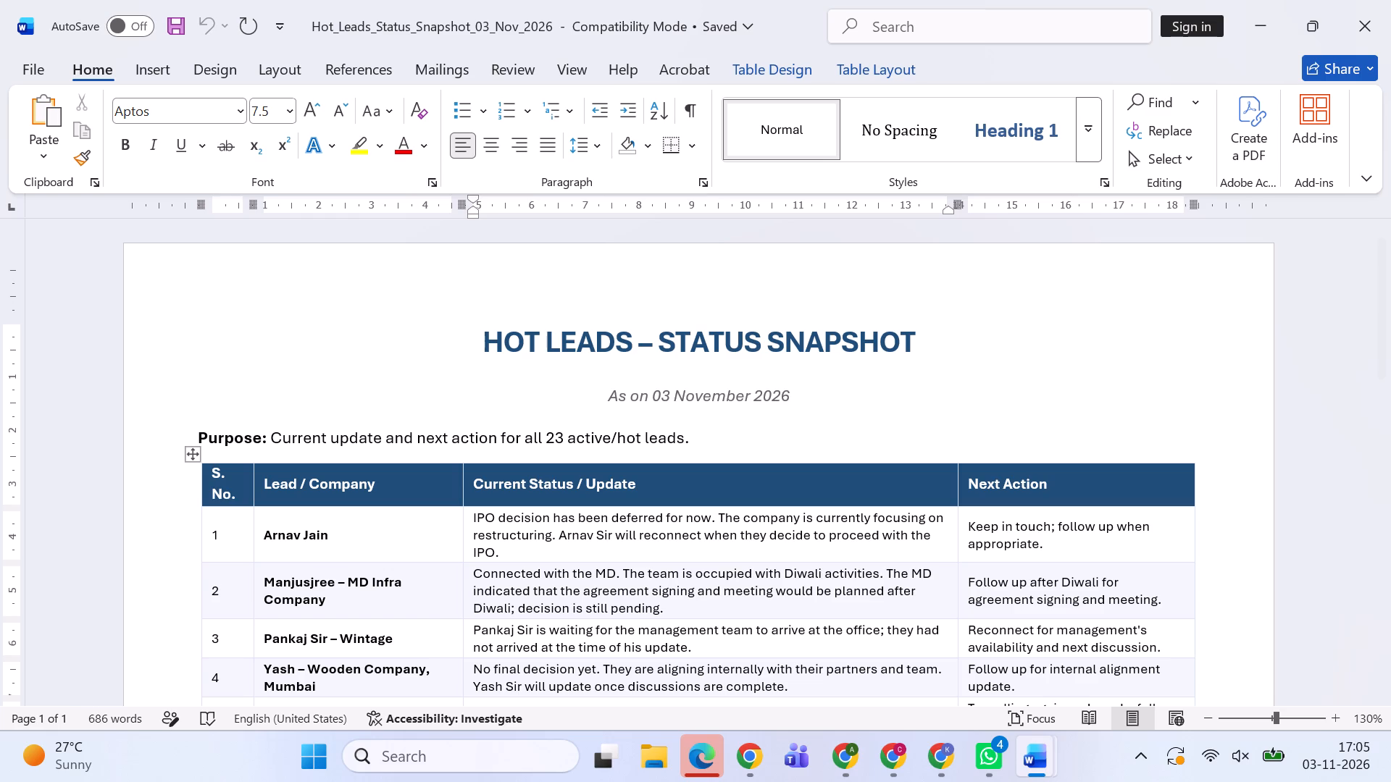
left_click(843, 775)
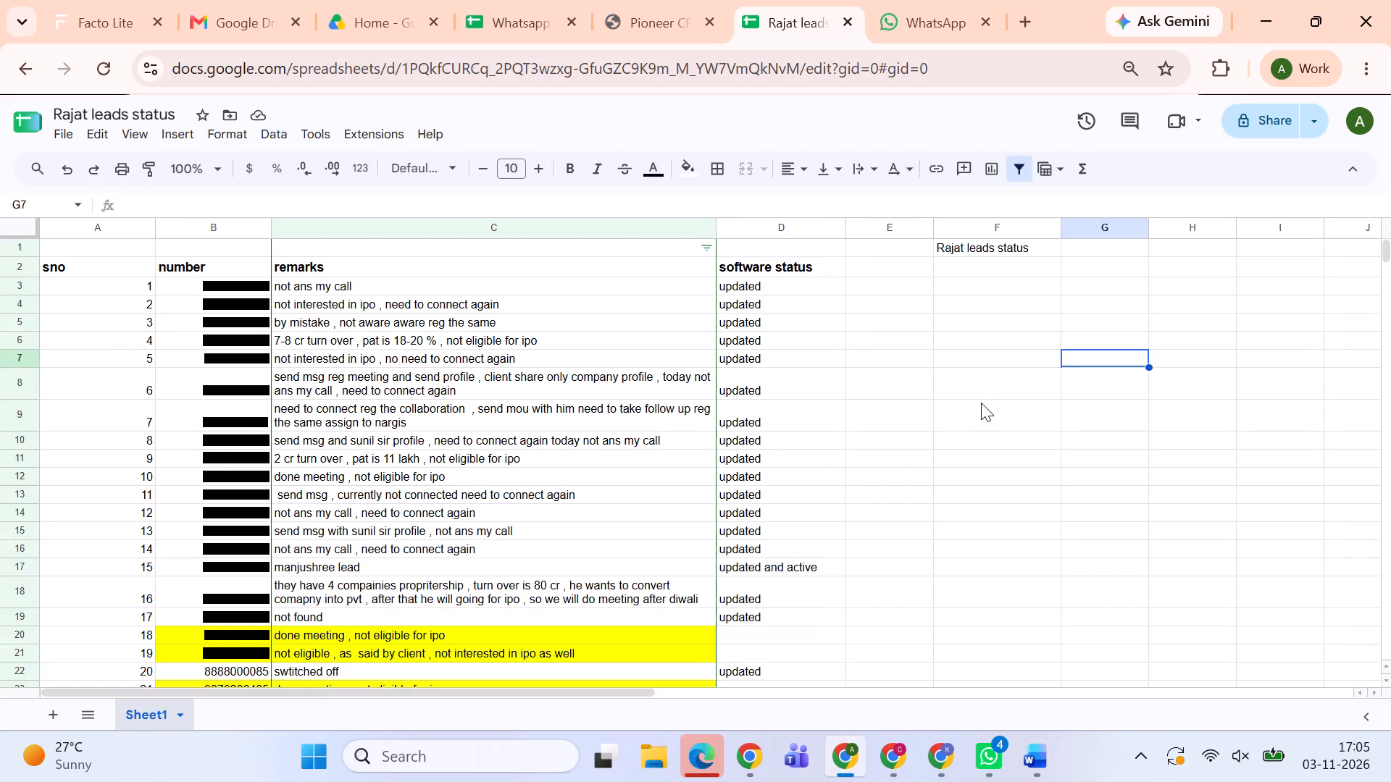